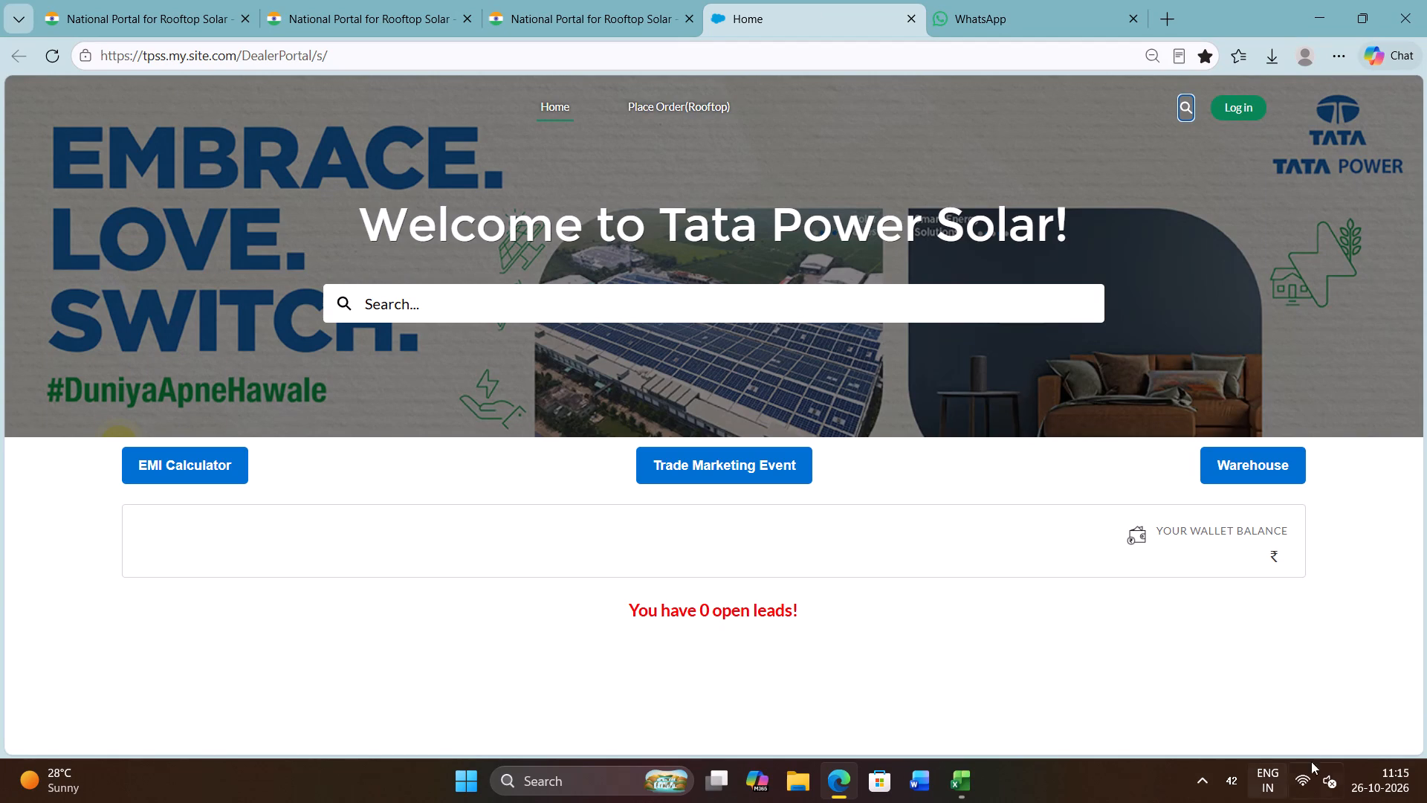
Switch to the LEADS workbook in Excel and put a thick outside border around the 22 October 2026 block, A490:R498.
{"action": "left_click", "coordinate": [960, 795]}
{"action": "scroll", "coordinate": [439, 521], "scroll_direction": "up", "scroll_amount": 1}
{"action": "scroll", "coordinate": [46, 564], "scroll_direction": "down", "scroll_amount": 6}
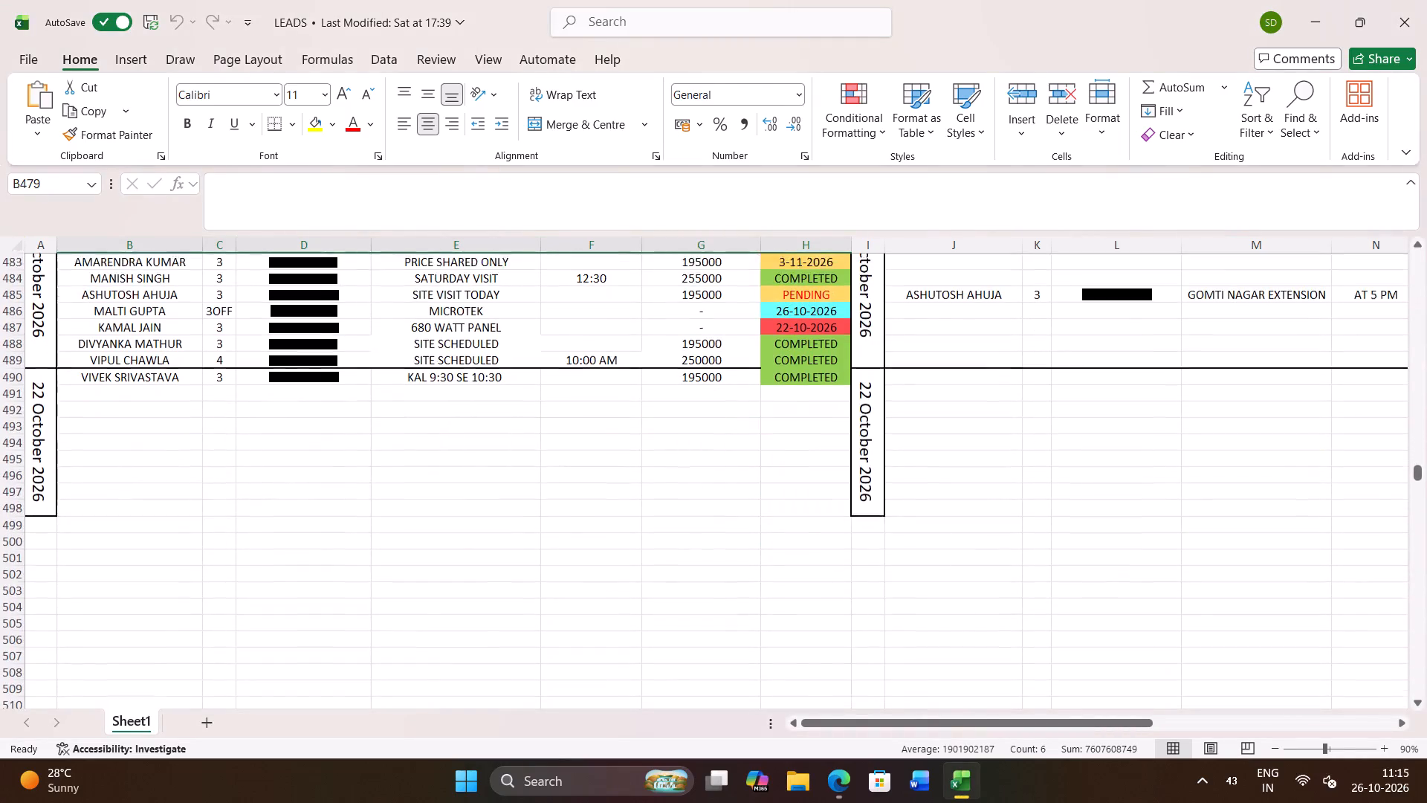
{"action": "left_click_drag", "start_coordinate": [40, 430], "coordinate": [1426, 364]}
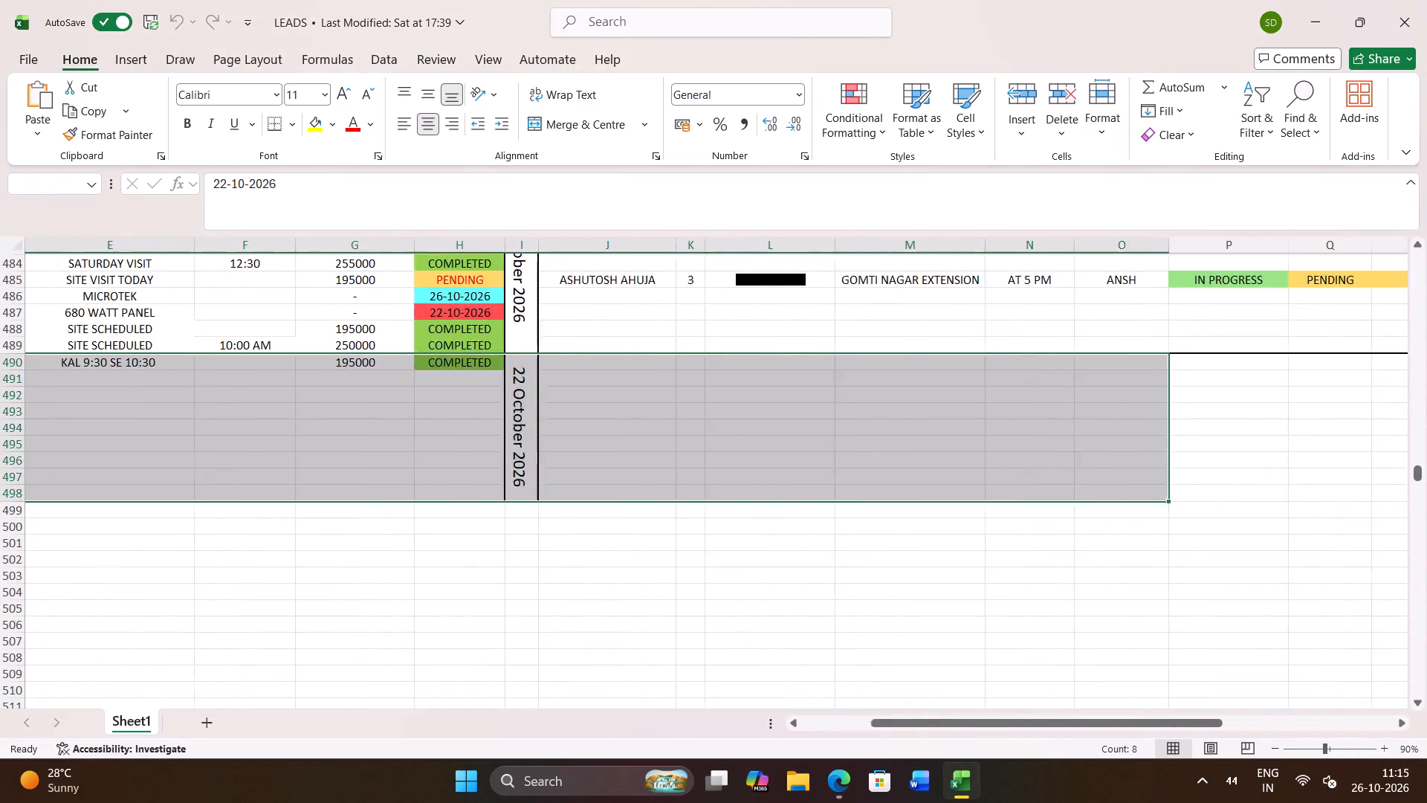
{"action": "left_click_drag", "start_coordinate": [1426, 364], "coordinate": [1260, 375]}
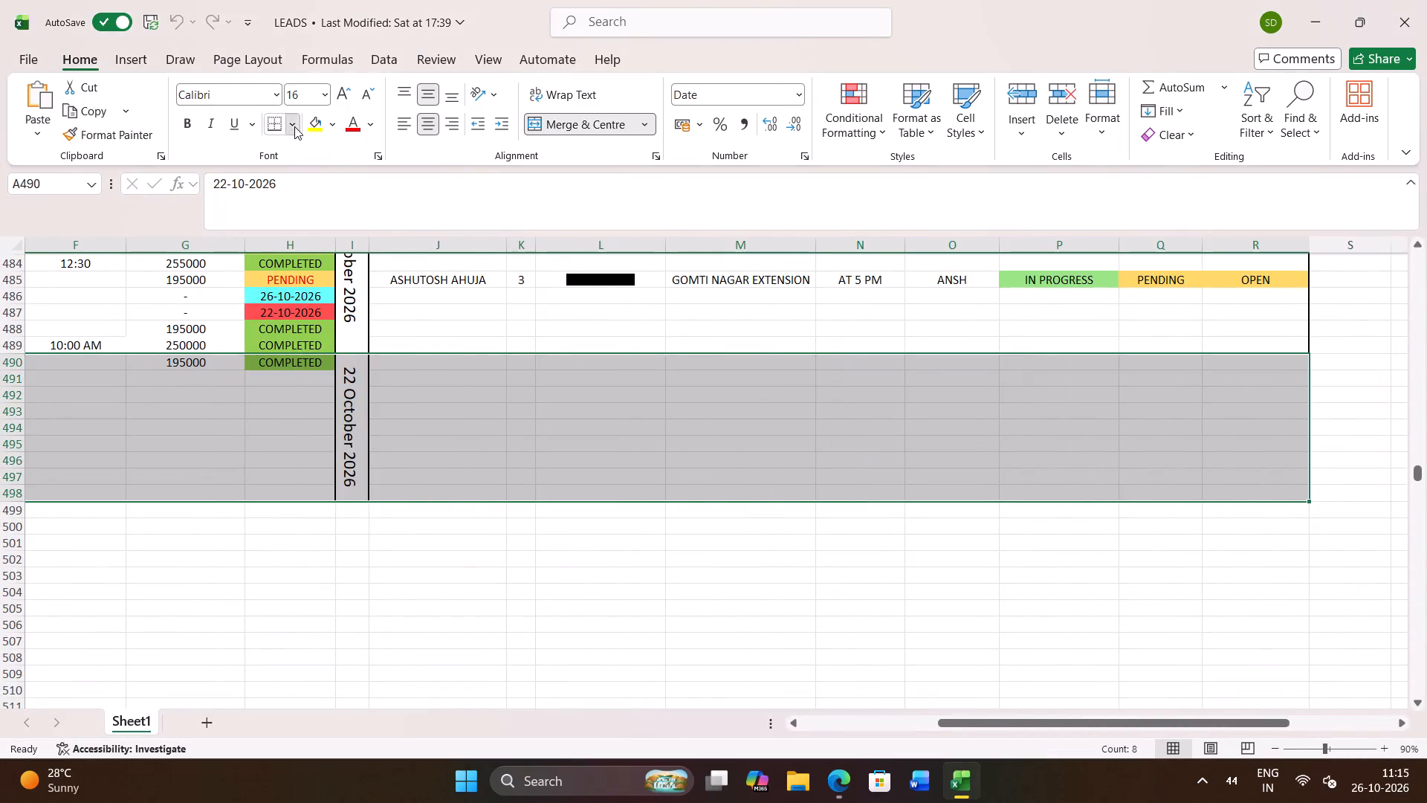
{"action": "left_click", "coordinate": [294, 126]}
{"action": "left_click", "coordinate": [315, 367]}
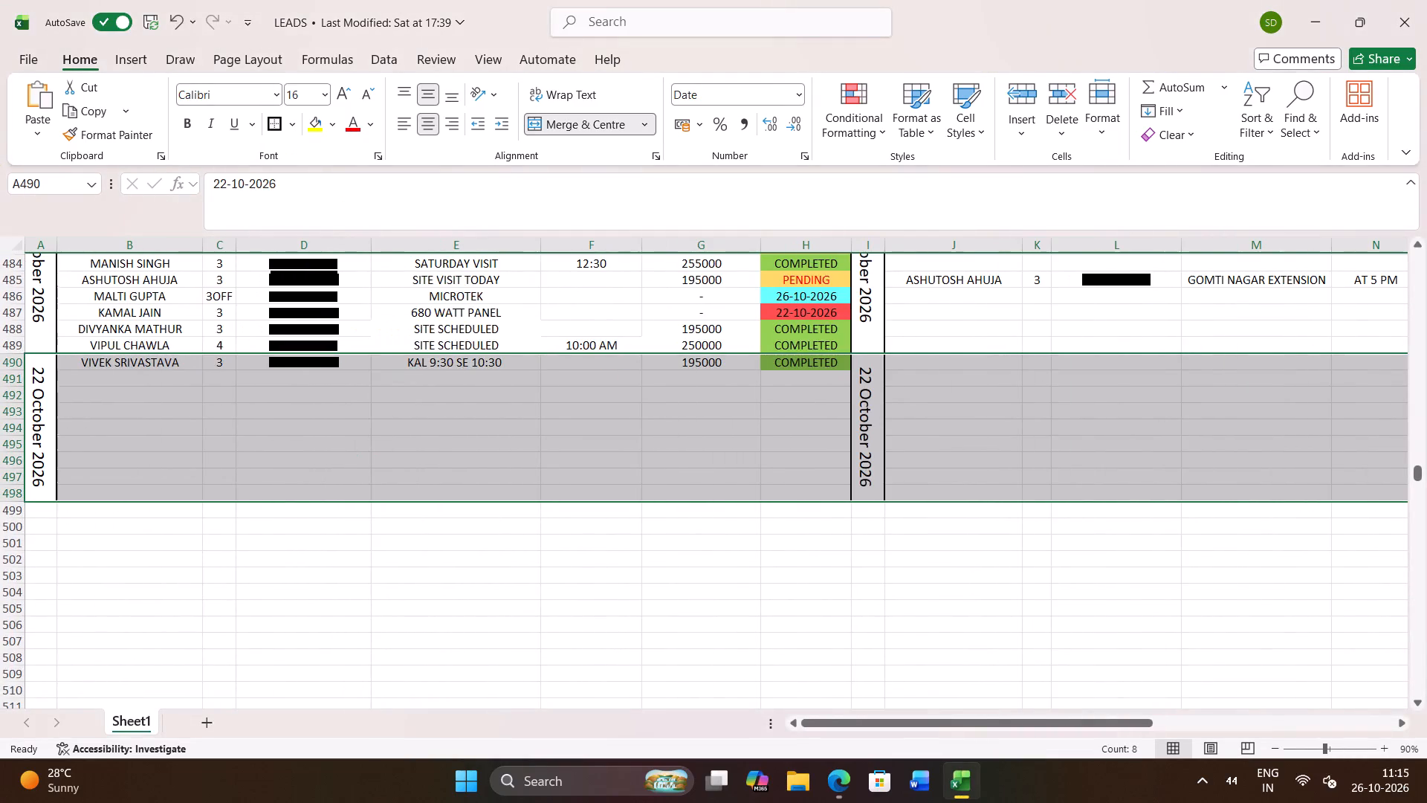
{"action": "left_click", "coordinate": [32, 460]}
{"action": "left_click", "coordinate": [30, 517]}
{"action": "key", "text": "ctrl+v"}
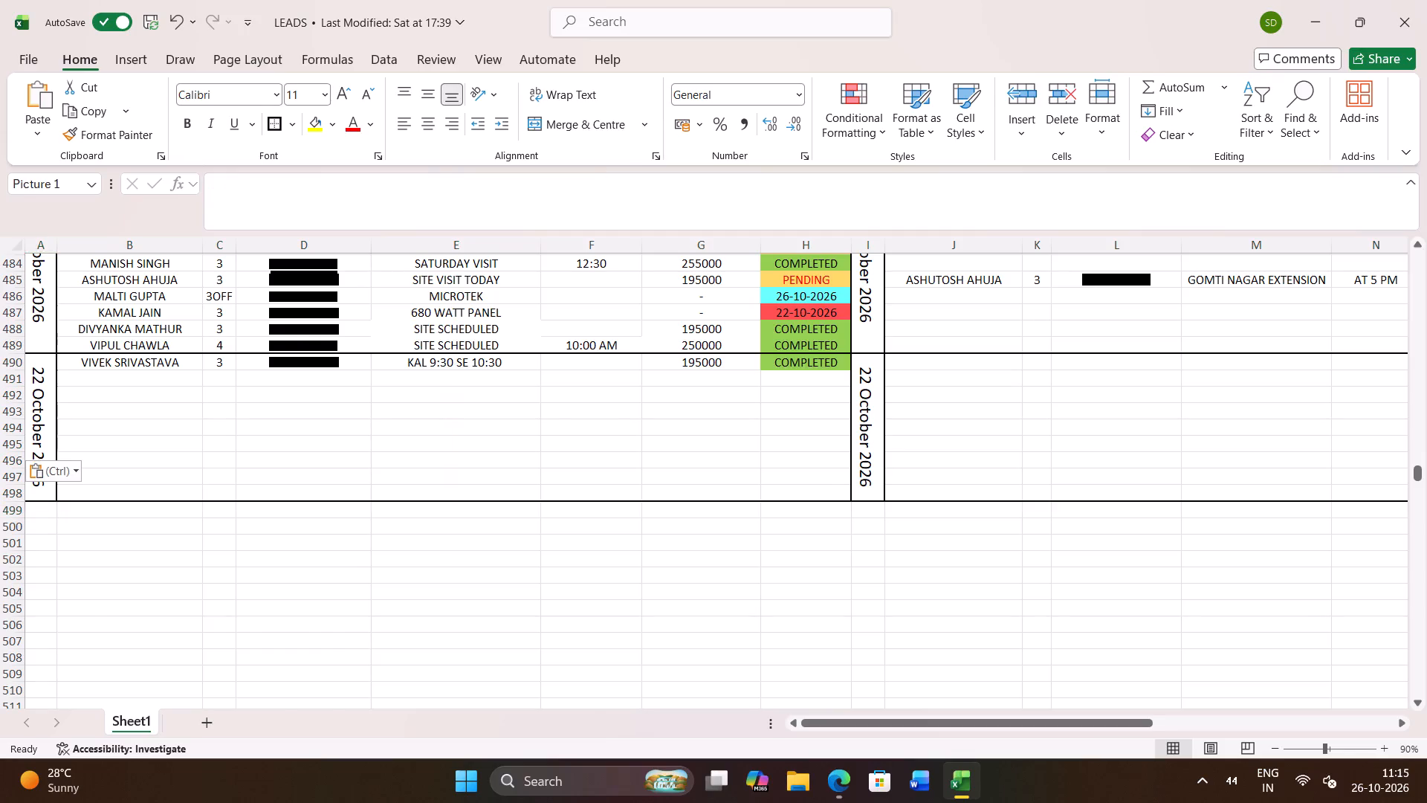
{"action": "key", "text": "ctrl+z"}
Duplicate the merged date cell A490 into A499 and set the copy's date to 26-10-2026.
{"action": "left_click", "coordinate": [29, 413]}
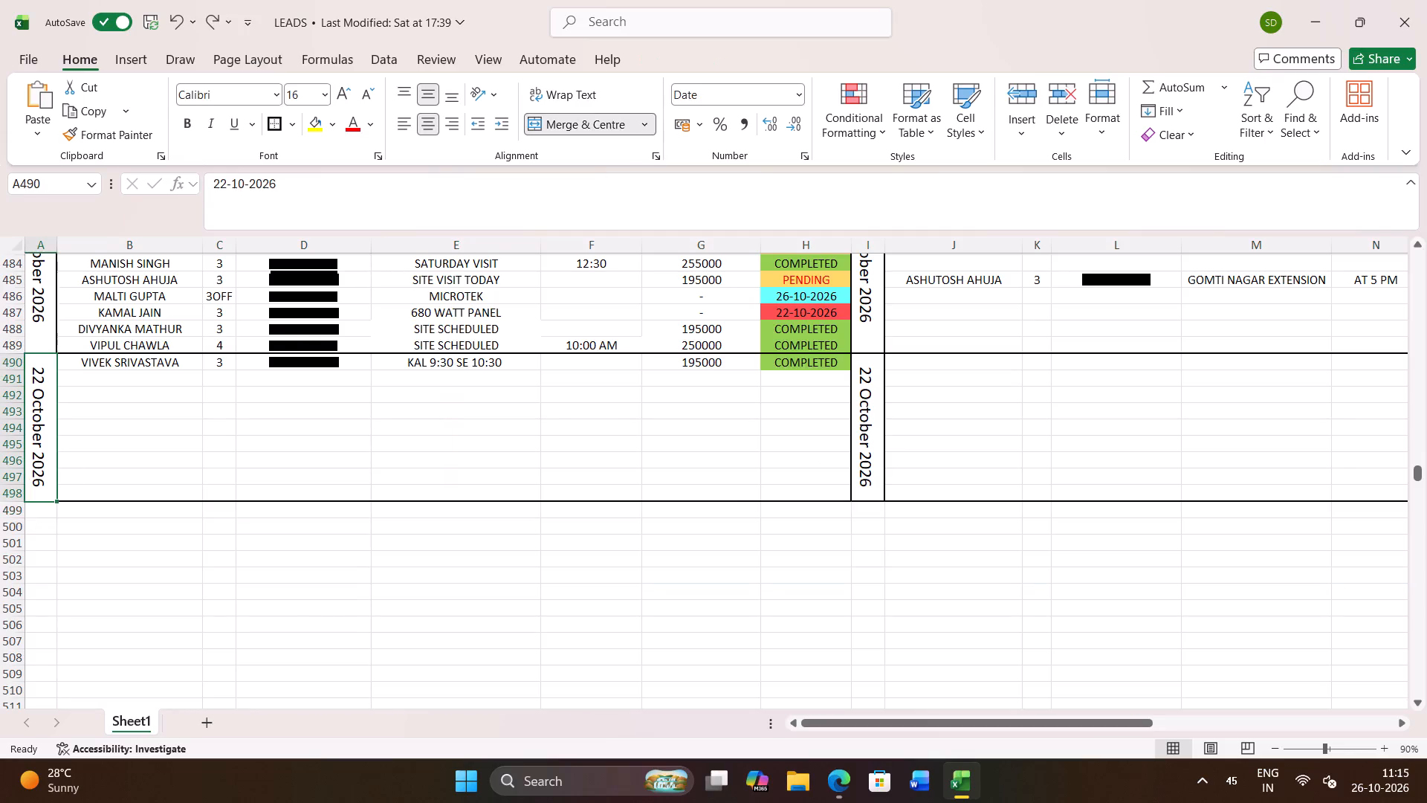
{"action": "key", "text": "ctrl+c"}
{"action": "left_click", "coordinate": [36, 509]}
{"action": "key", "text": "ctrl+v"}
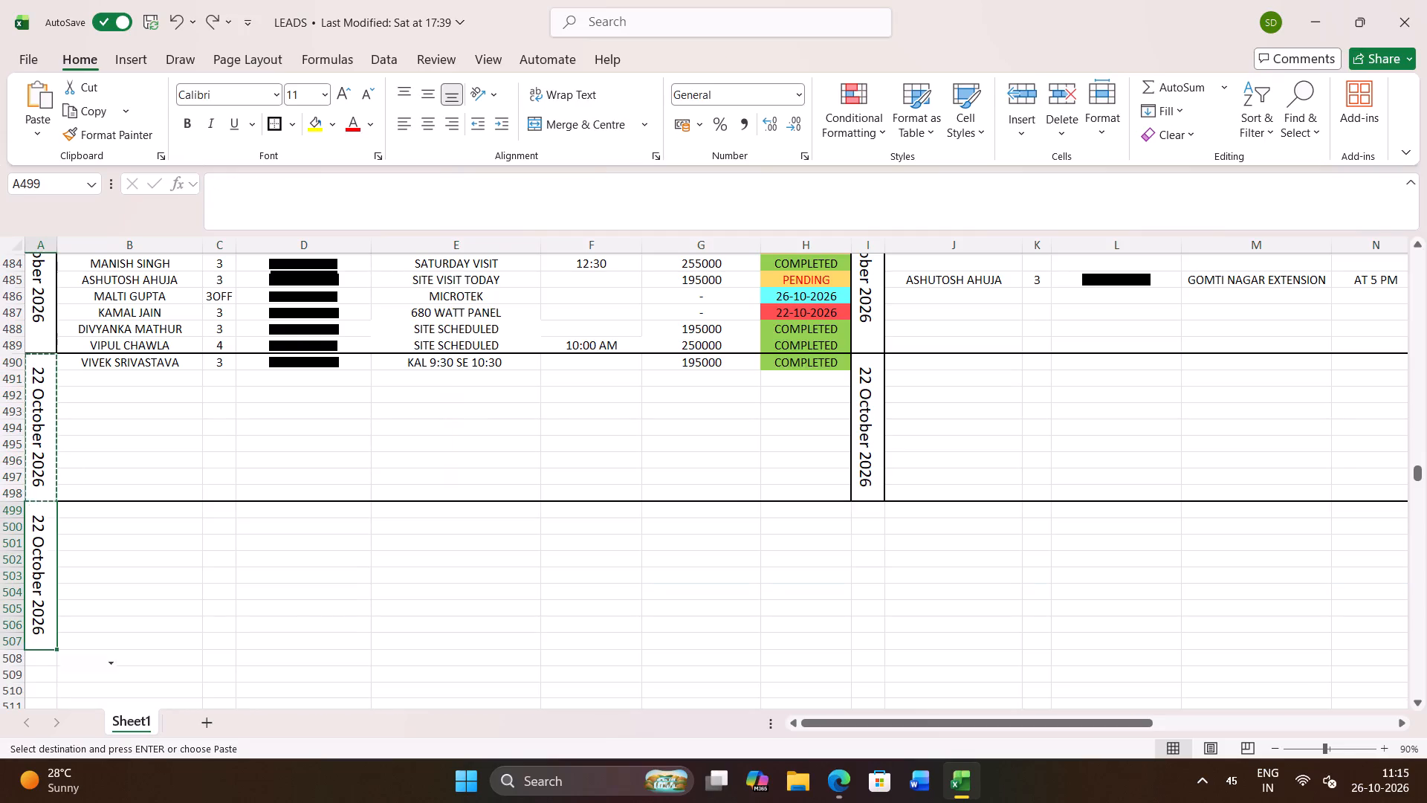
{"action": "left_click", "coordinate": [42, 546]}
{"action": "double_click", "coordinate": [42, 546]}
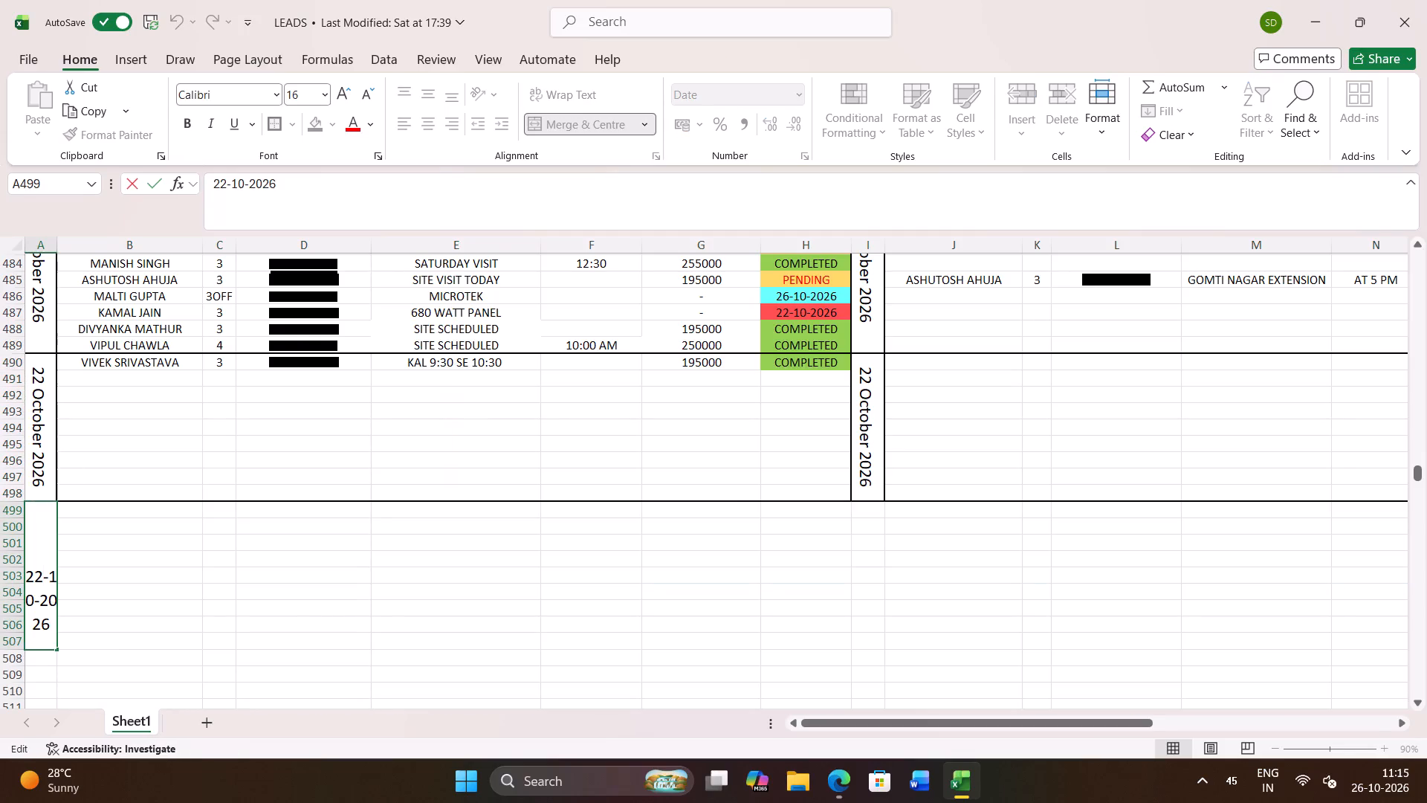
{"action": "key", "text": "BackSpace"}
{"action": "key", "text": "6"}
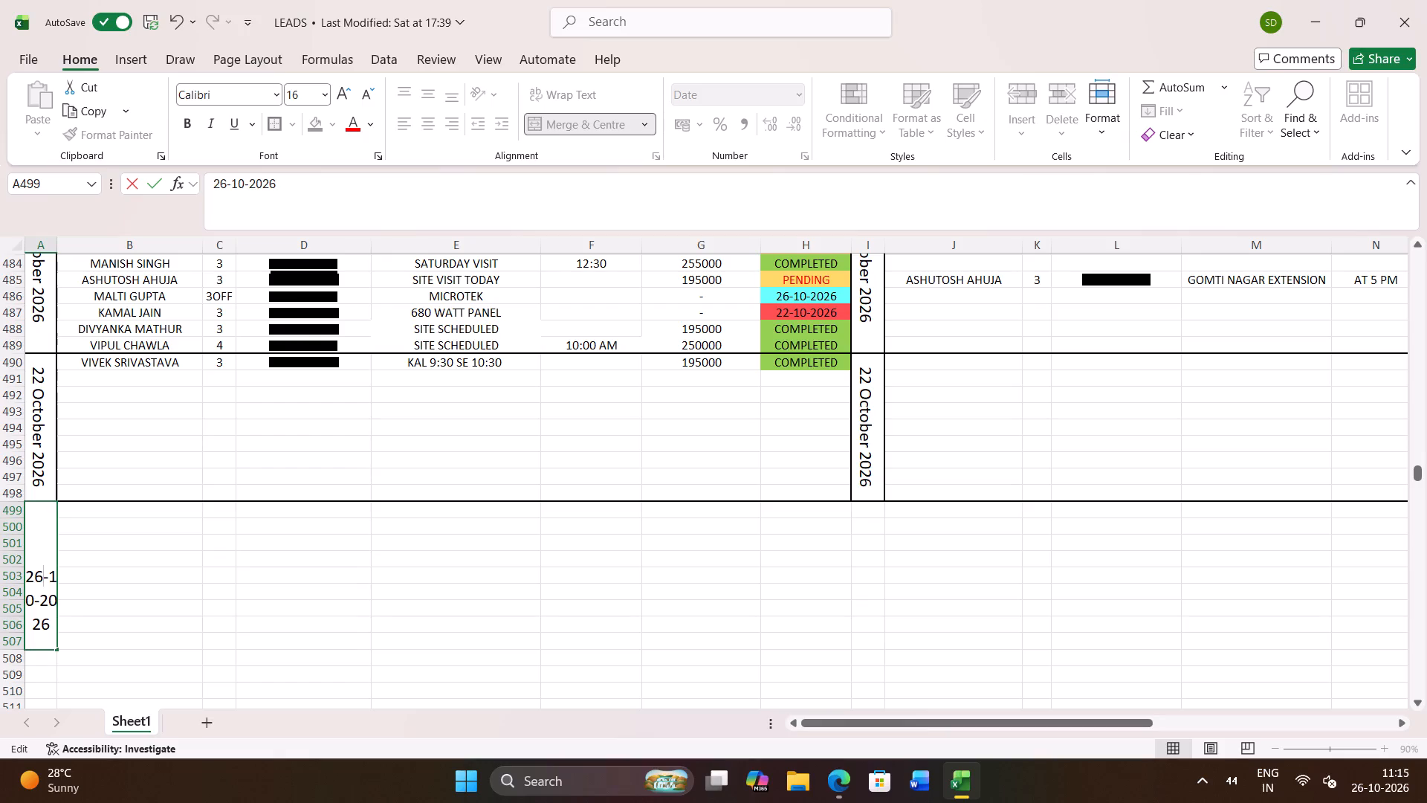
{"action": "left_click", "coordinate": [86, 556]}
Copy the 26 October 2026 date cell from A499 to I499 for the site-visit side of the sheet.
{"action": "left_click", "coordinate": [34, 549]}
{"action": "key", "text": "ctrl+v"}
{"action": "key", "text": "ctrl+c"}
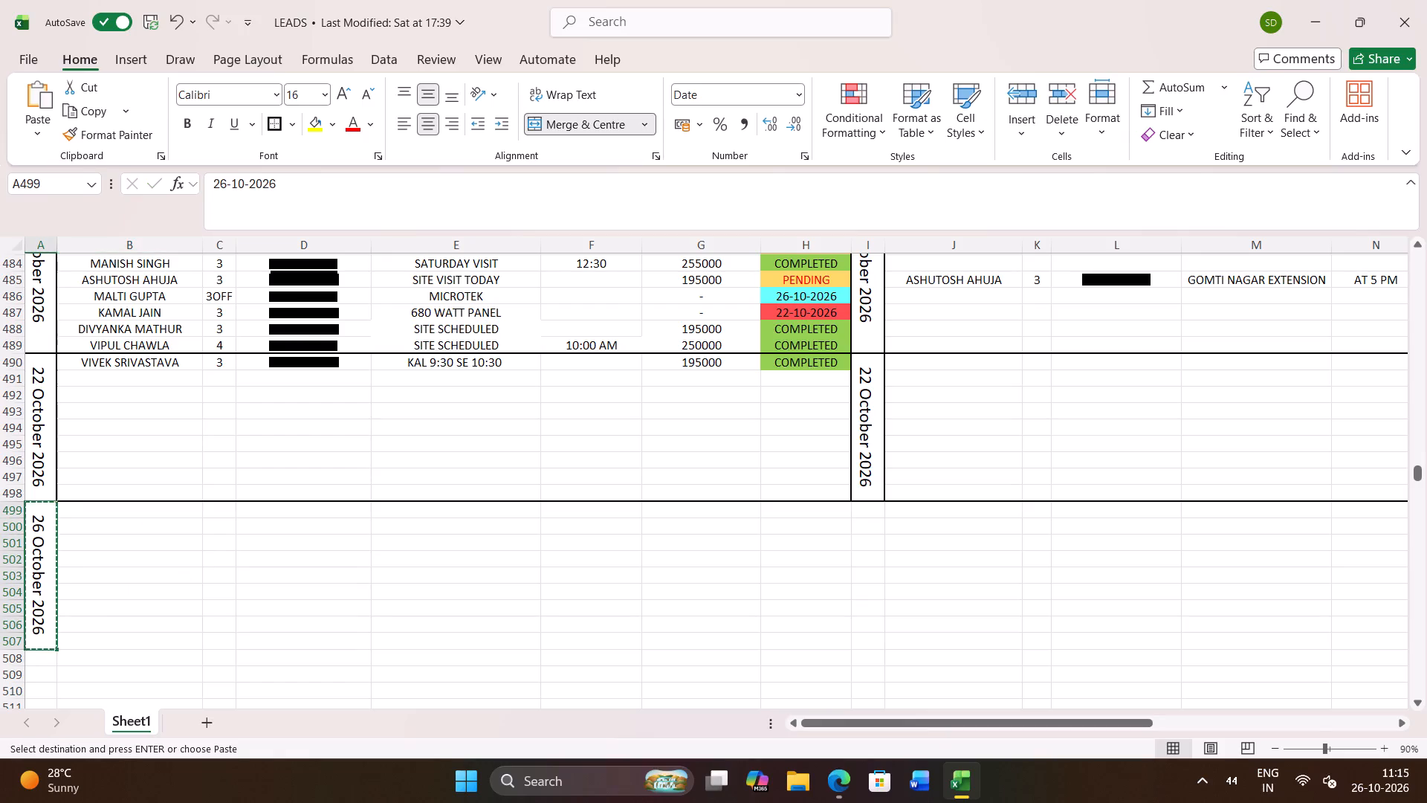
{"action": "key", "text": "ctrl+c"}
{"action": "left_click", "coordinate": [864, 507]}
{"action": "key", "text": "ctrl+v"}
Set the date of the merged cell A470 to 14-10-2026.
{"action": "scroll", "coordinate": [702, 473], "scroll_direction": "up", "scroll_amount": 3}
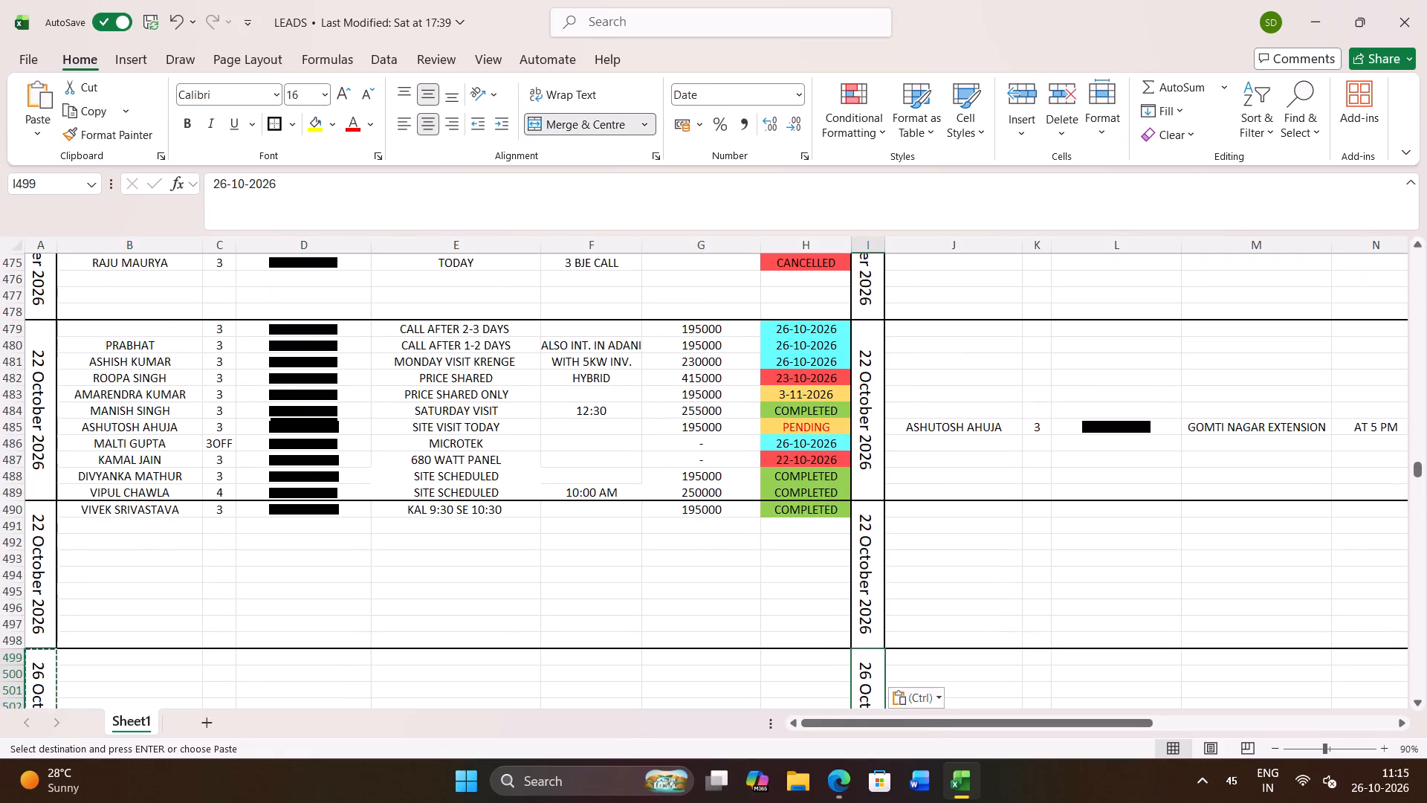
{"action": "scroll", "coordinate": [887, 401], "scroll_direction": "up", "scroll_amount": 5}
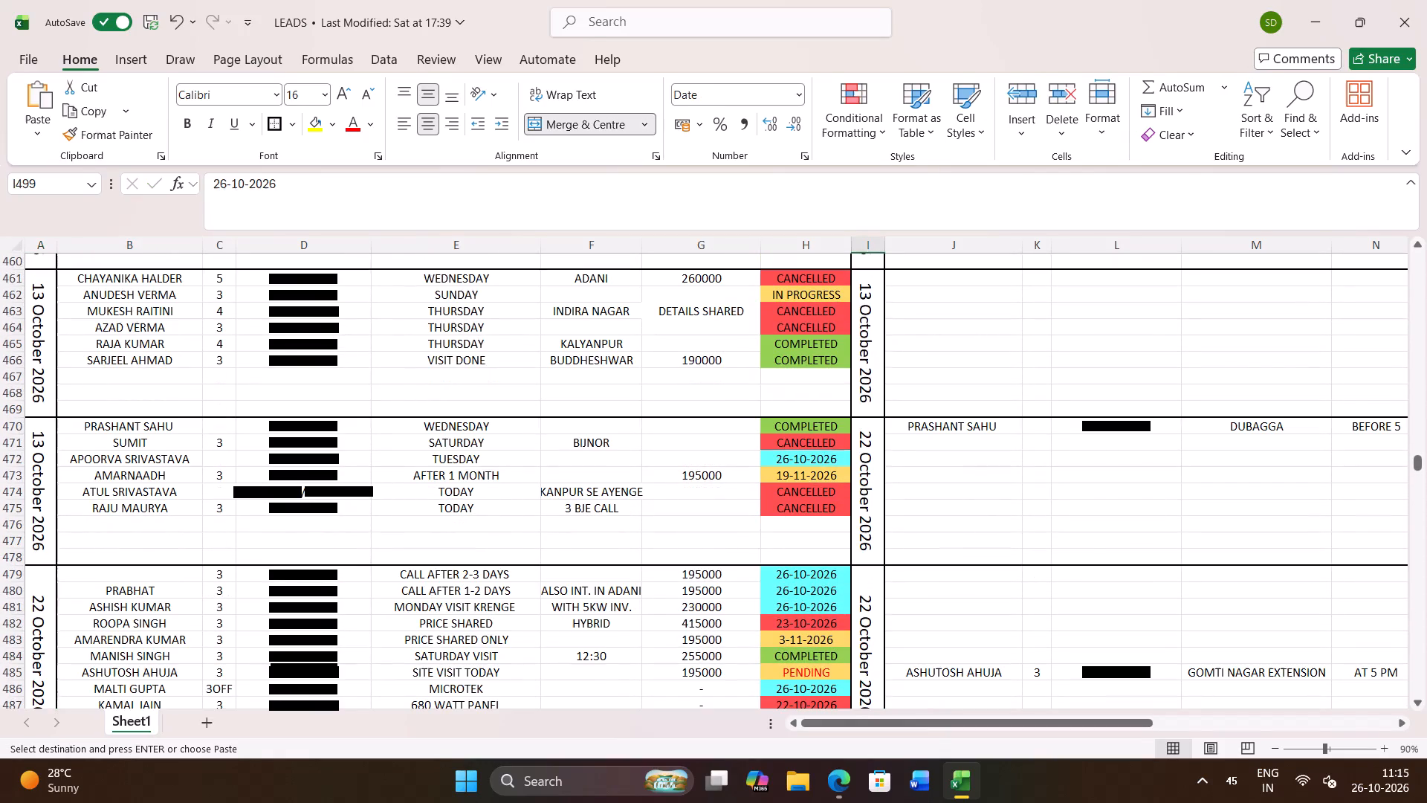
{"action": "scroll", "coordinate": [841, 387], "scroll_direction": "up", "scroll_amount": 3}
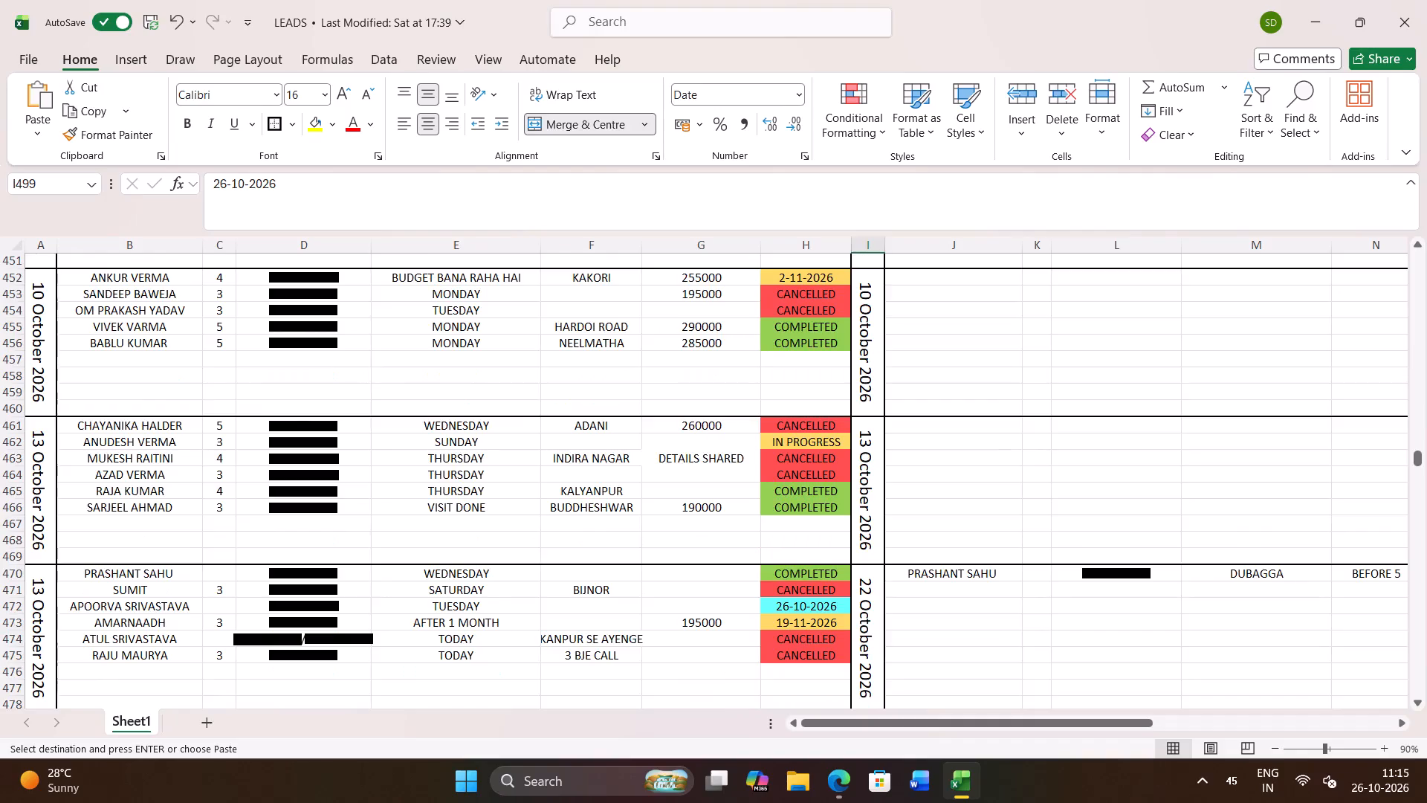
{"action": "scroll", "coordinate": [114, 526], "scroll_direction": "down", "scroll_amount": 3}
{"action": "double_click", "coordinate": [29, 478]}
{"action": "left_click", "coordinate": [40, 494]}
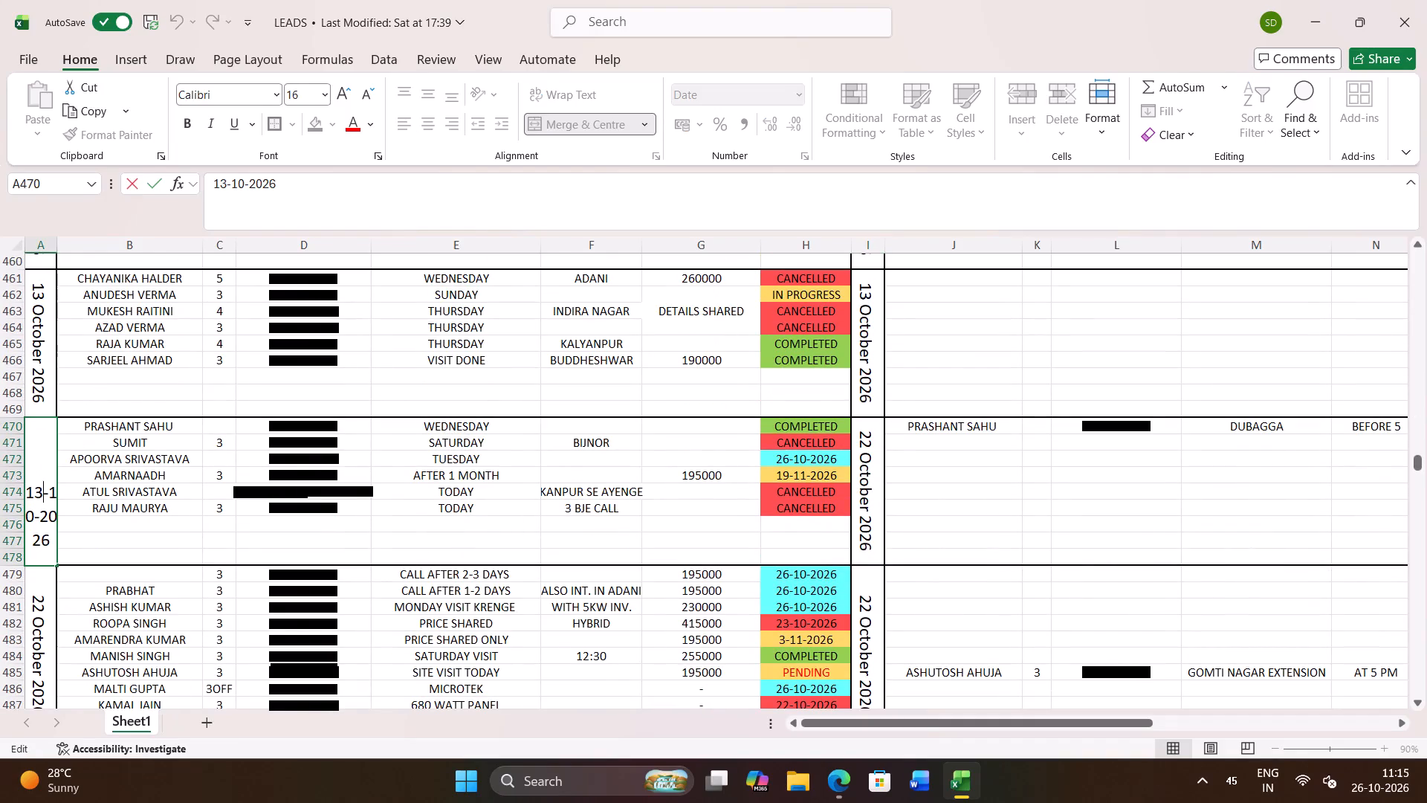
{"action": "key", "text": "BackSpace"}
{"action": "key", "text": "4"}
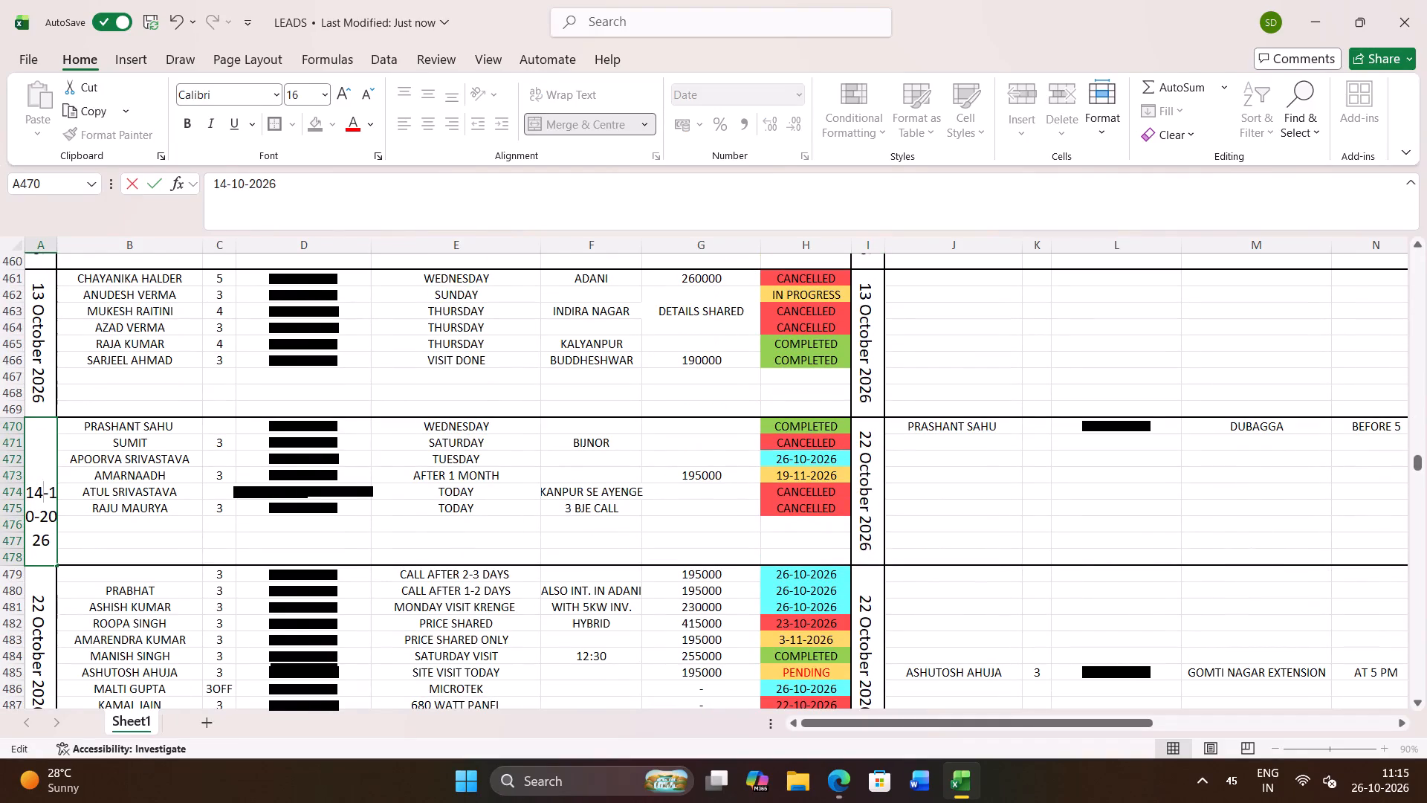
{"action": "left_click", "coordinate": [881, 454]}
Set the matching date cell I470 to 14-10-2026.
{"action": "double_click", "coordinate": [869, 457]}
{"action": "left_click", "coordinate": [842, 500]}
{"action": "key", "text": "BackSpace"}
{"action": "key", "text": "BackSpace"}
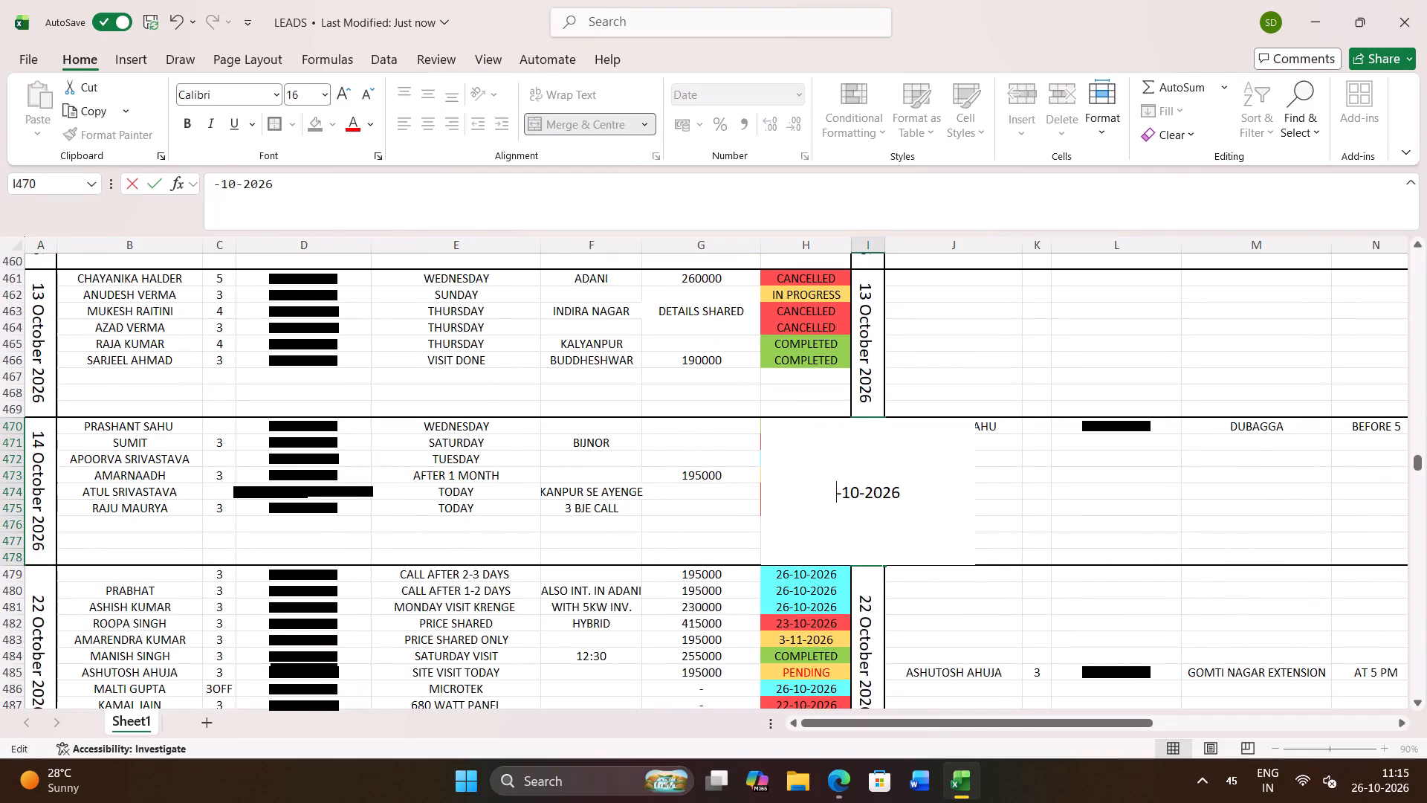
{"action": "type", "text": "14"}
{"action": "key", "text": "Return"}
Set the date of the merged cell A479 to 20-10-2026.
{"action": "scroll", "coordinate": [603, 479], "scroll_direction": "down", "scroll_amount": 2}
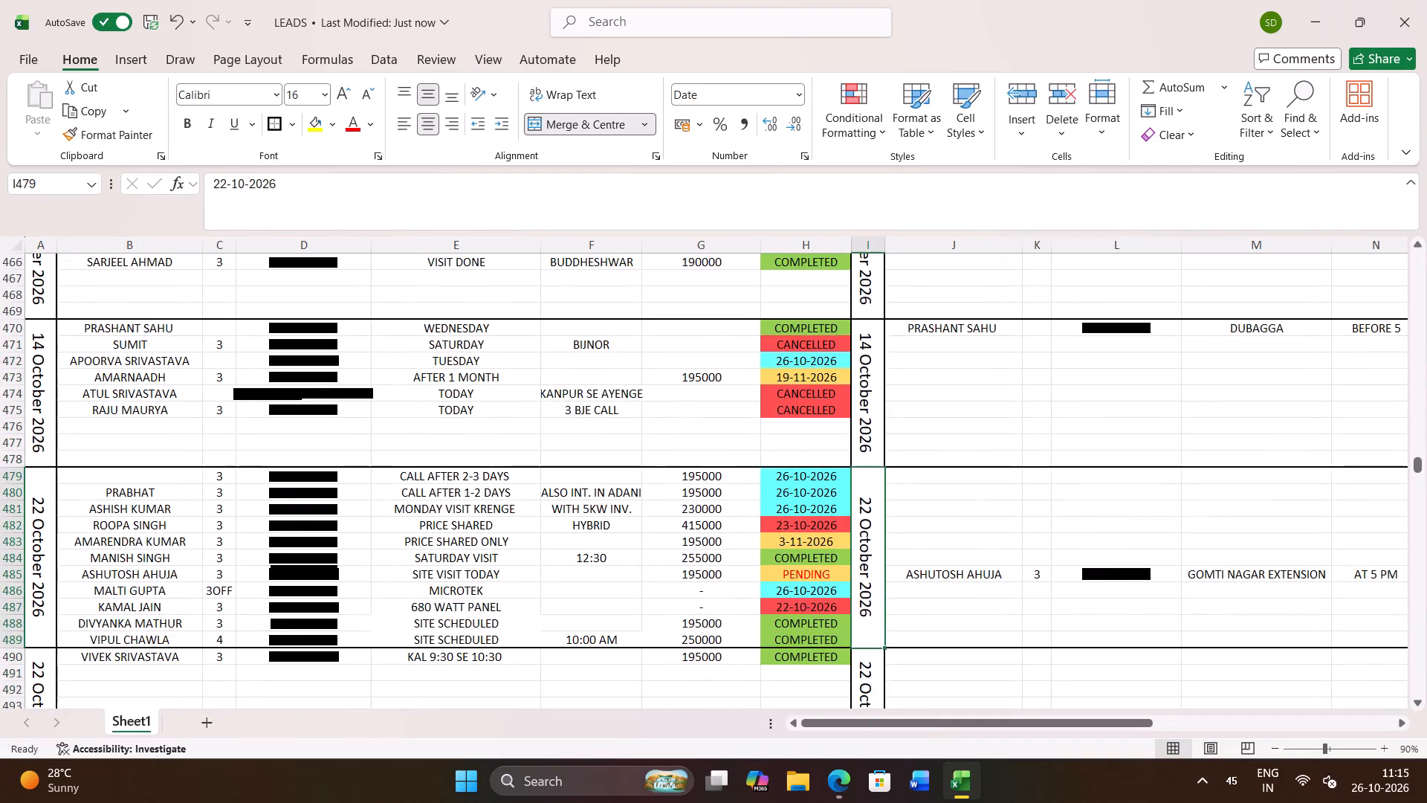
{"action": "double_click", "coordinate": [33, 529]}
{"action": "left_click", "coordinate": [39, 560]}
{"action": "key", "text": "BackSpace"}
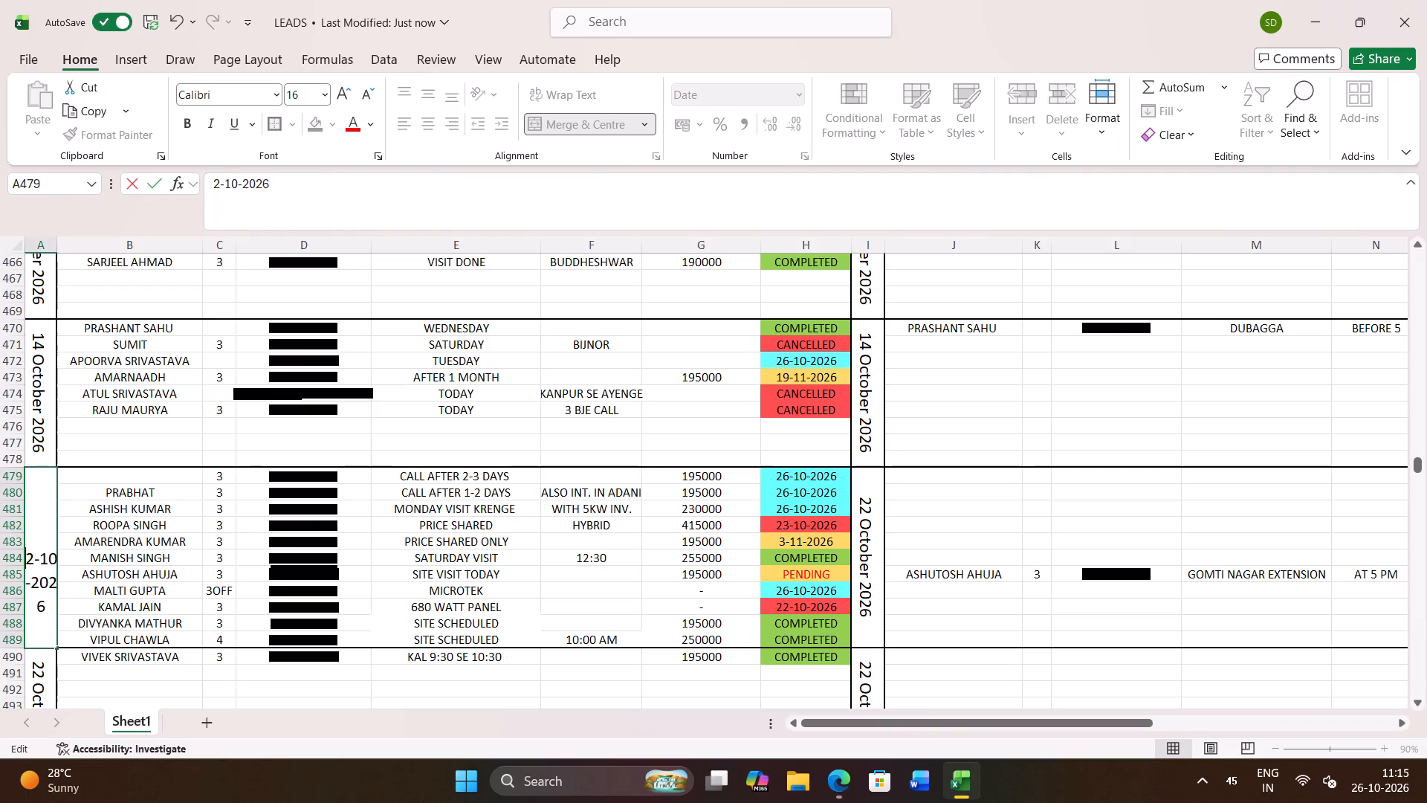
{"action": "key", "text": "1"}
{"action": "key", "text": "BackSpace"}
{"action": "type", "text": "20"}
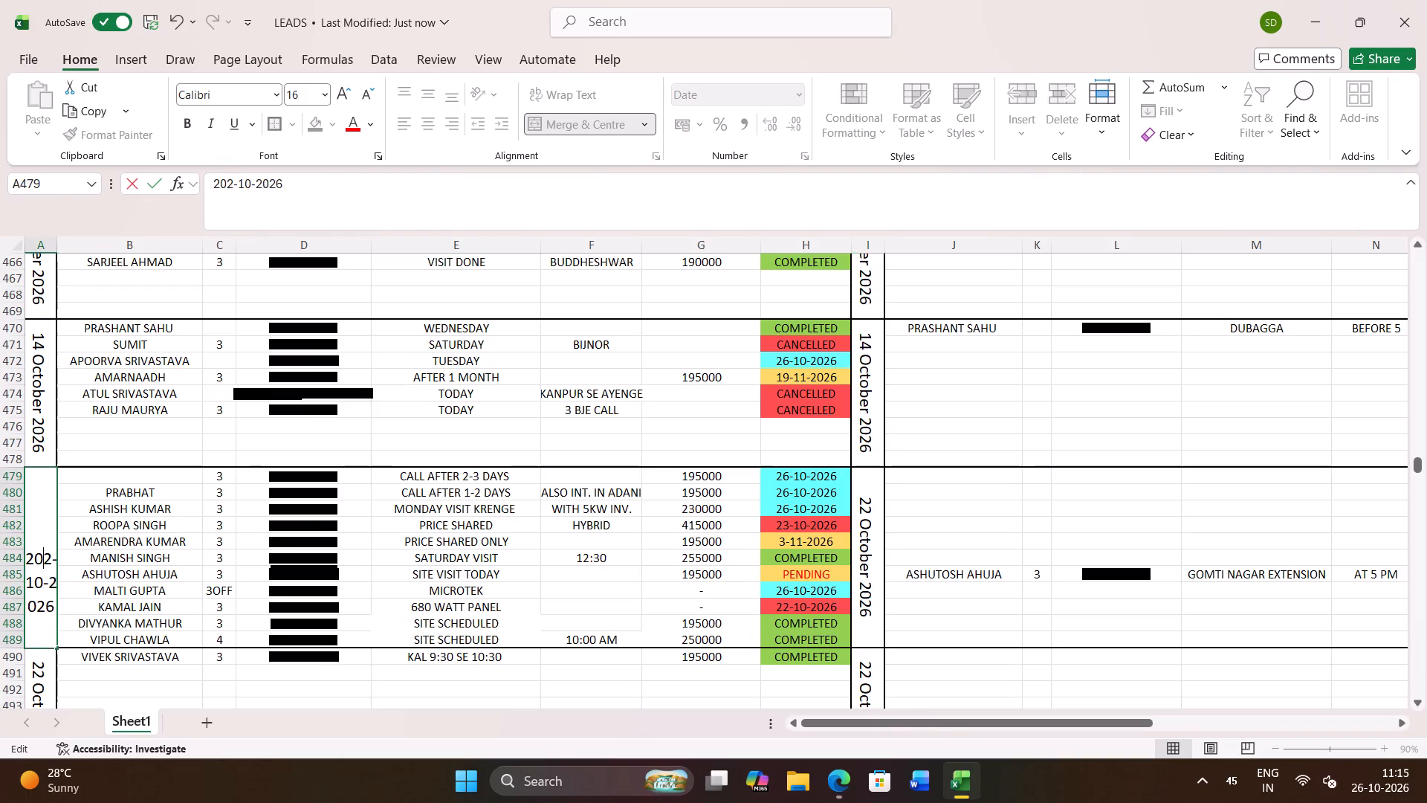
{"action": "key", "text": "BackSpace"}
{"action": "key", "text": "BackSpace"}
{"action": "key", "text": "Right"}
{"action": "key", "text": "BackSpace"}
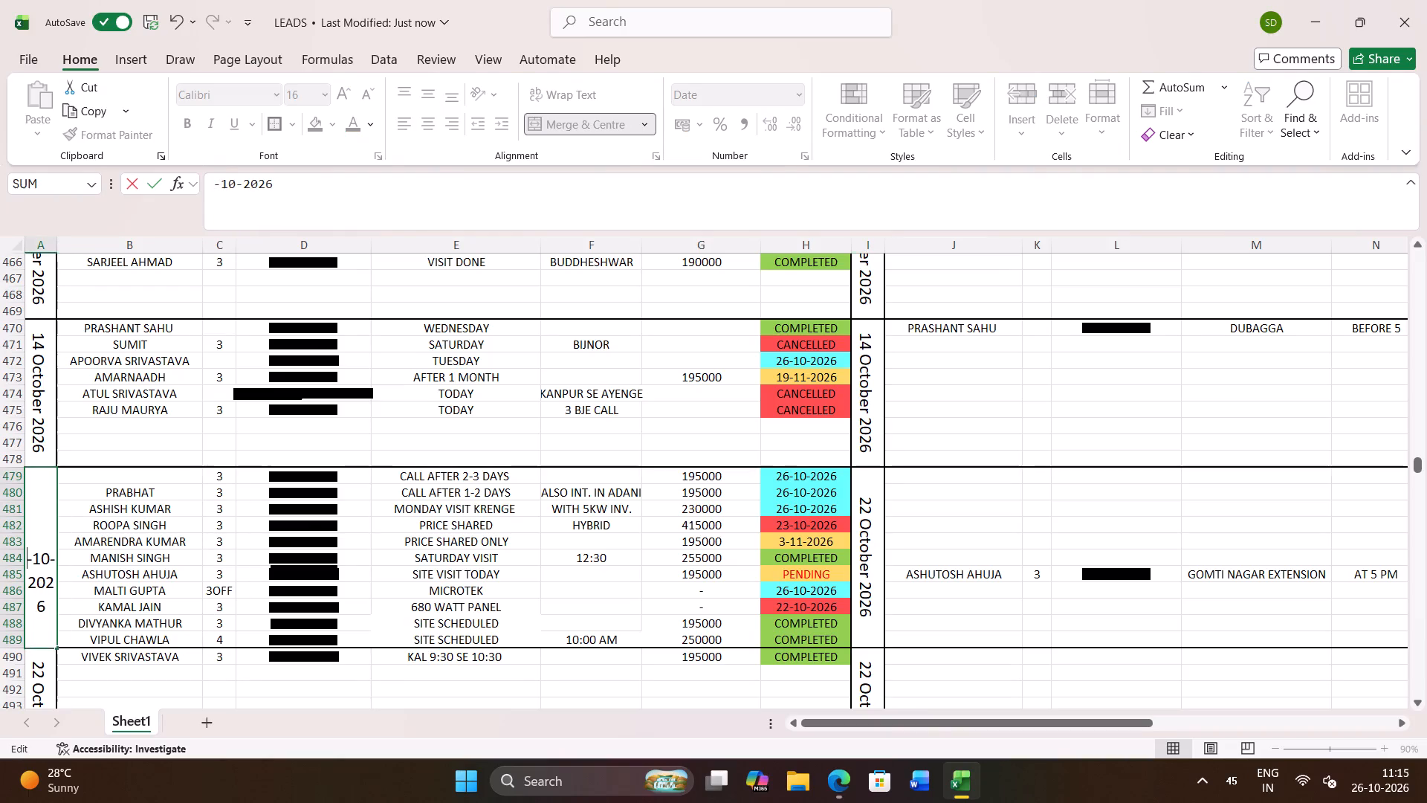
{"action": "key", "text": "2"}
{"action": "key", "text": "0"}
{"action": "left_click", "coordinate": [895, 519]}
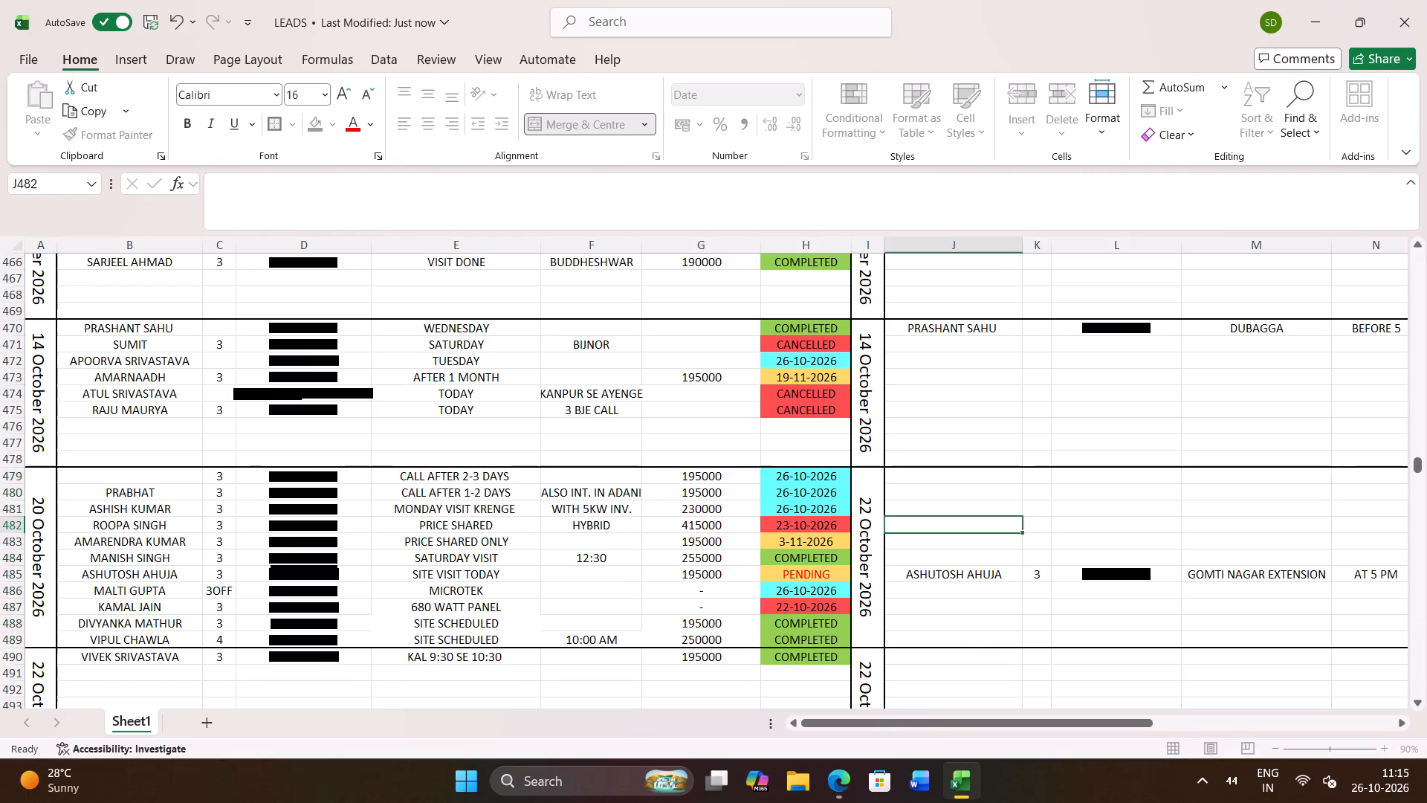
Set the matching date cell I479 to 20-10-2026.
{"action": "double_click", "coordinate": [871, 517]}
{"action": "left_click", "coordinate": [846, 558]}
{"action": "key", "text": "BackSpace"}
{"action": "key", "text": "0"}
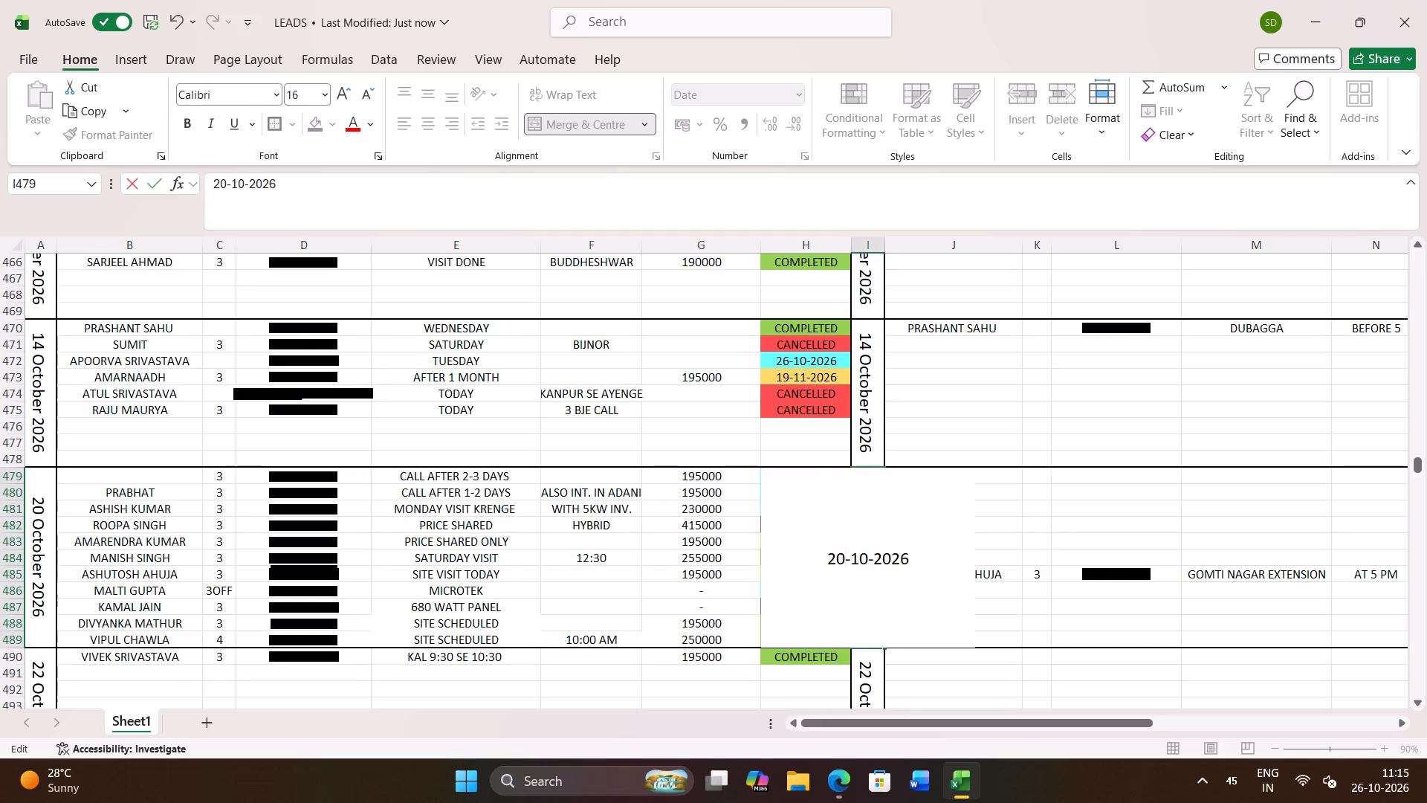
{"action": "key", "text": "Return"}
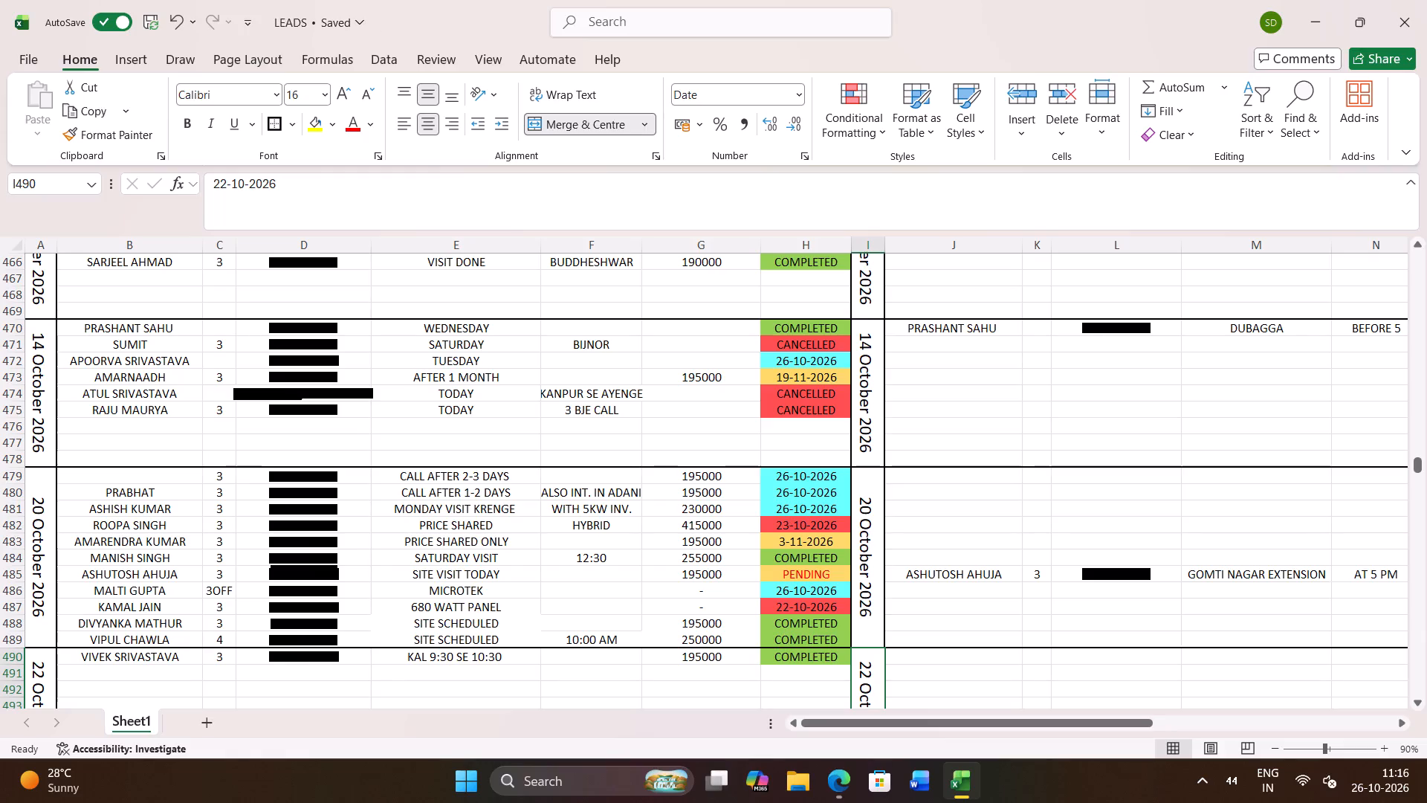
Enter the new lead's customer name in B499, the first row of the 26 October 2026 block.
{"action": "scroll", "coordinate": [974, 92], "scroll_direction": "down", "scroll_amount": 1}
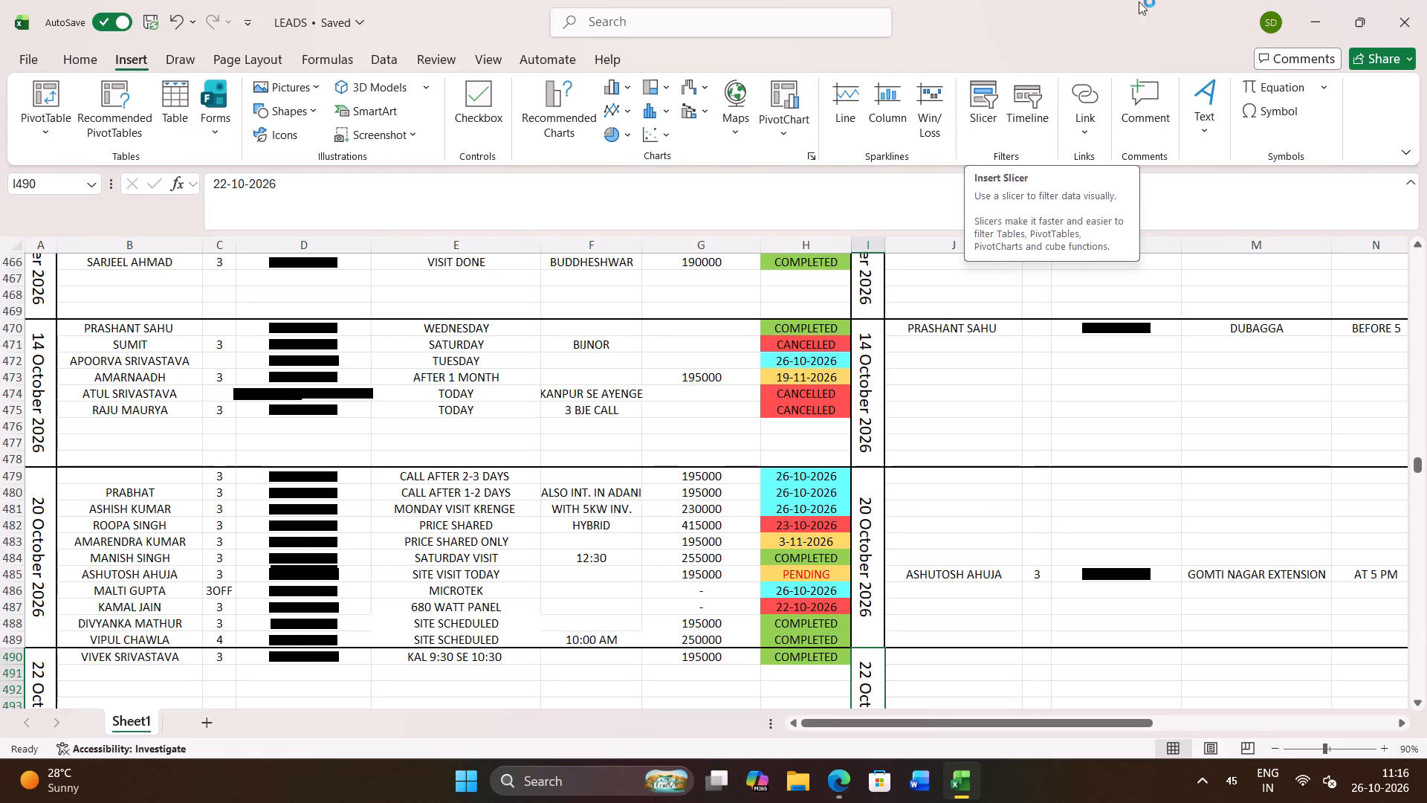
{"action": "scroll", "coordinate": [974, 267], "scroll_direction": "down", "scroll_amount": 1}
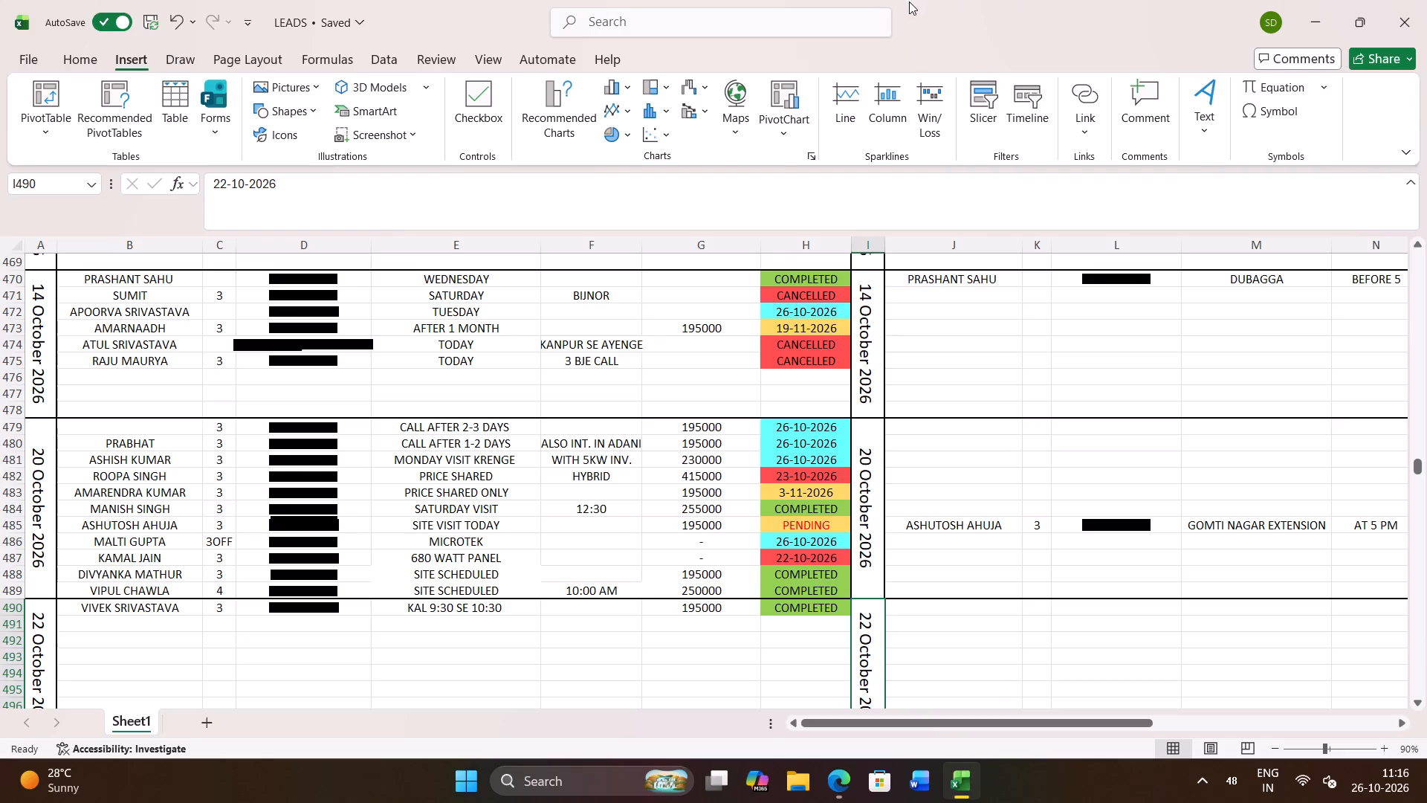
{"action": "scroll", "coordinate": [921, 31], "scroll_direction": "down", "scroll_amount": 3}
{"action": "scroll", "coordinate": [456, 500], "scroll_direction": "down", "scroll_amount": 2}
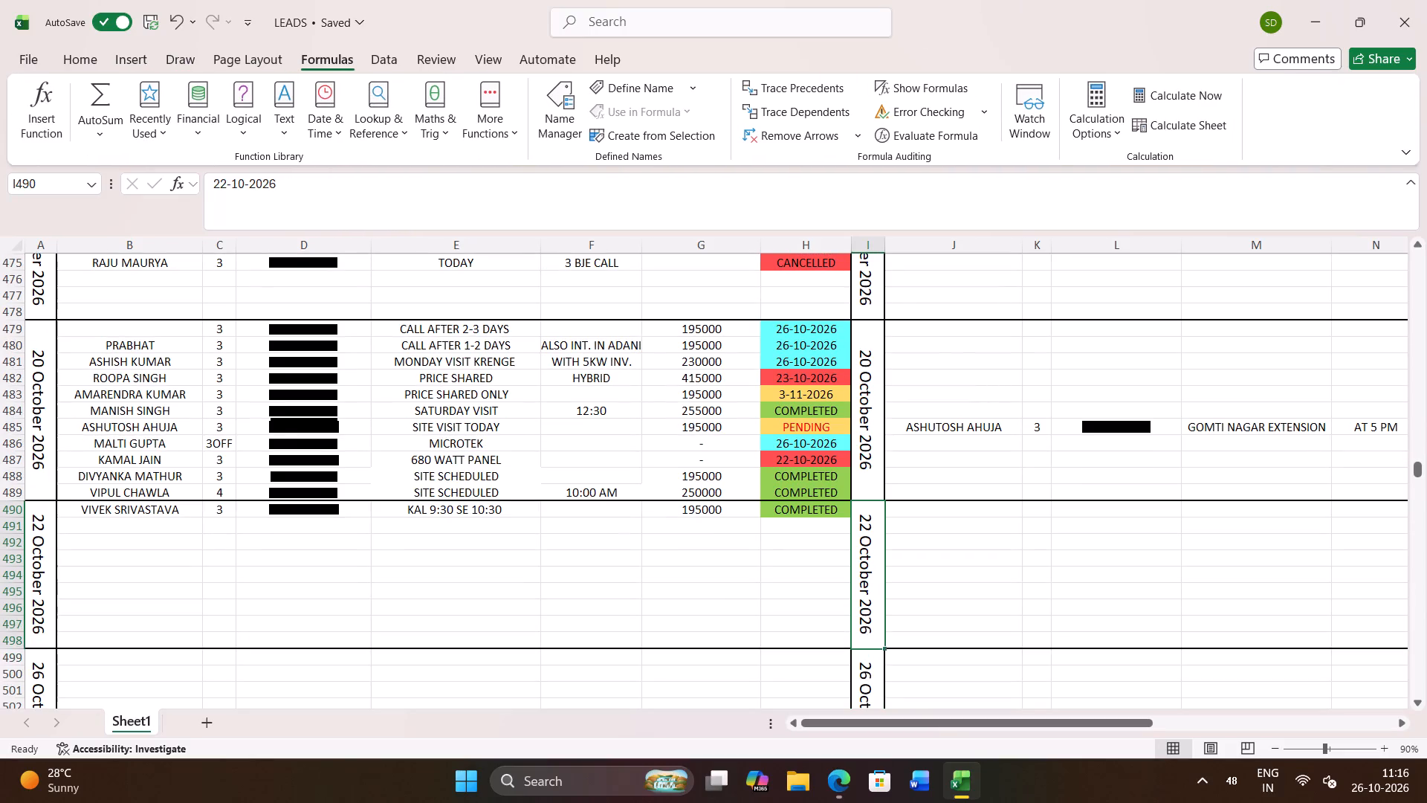
{"action": "scroll", "coordinate": [114, 604], "scroll_direction": "down", "scroll_amount": 3}
{"action": "left_click", "coordinate": [84, 512]}
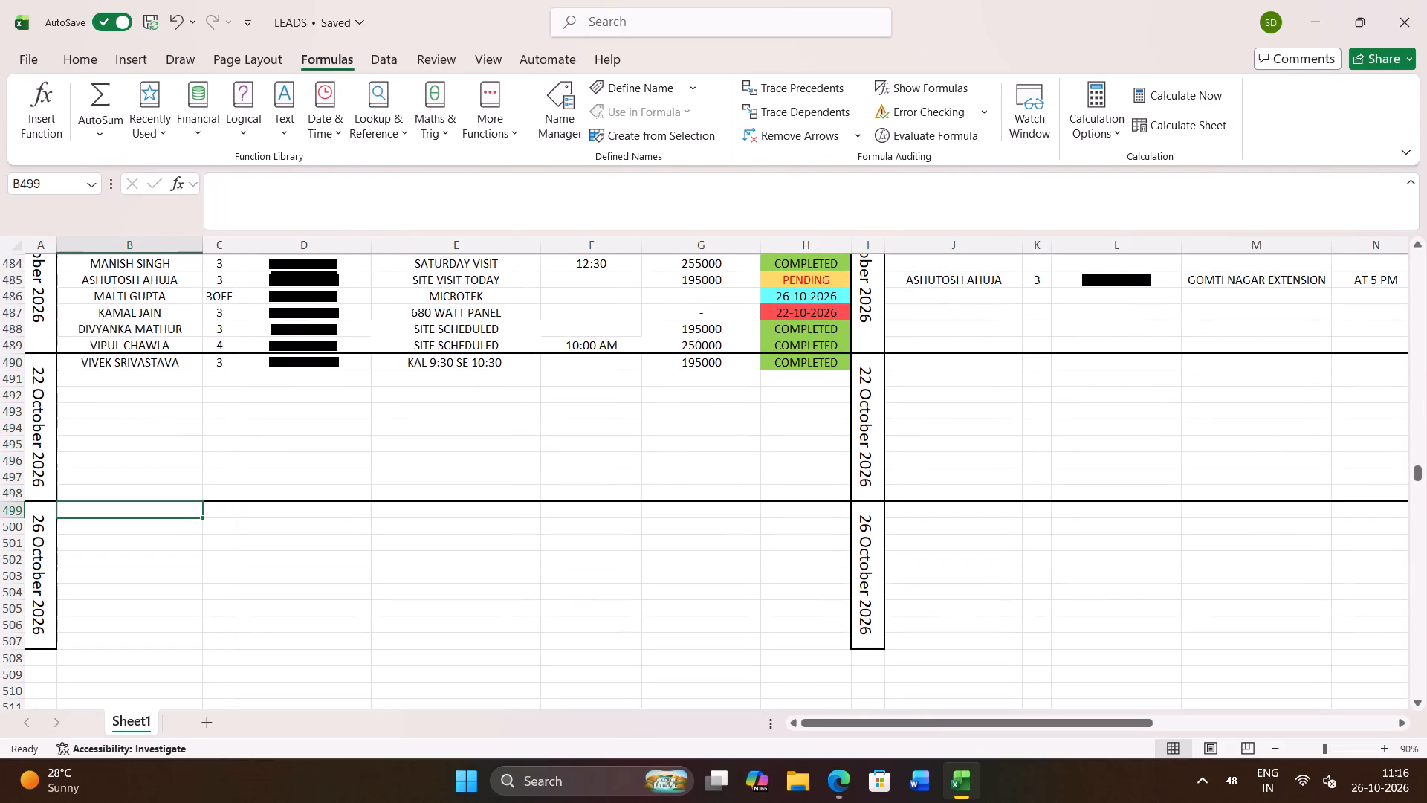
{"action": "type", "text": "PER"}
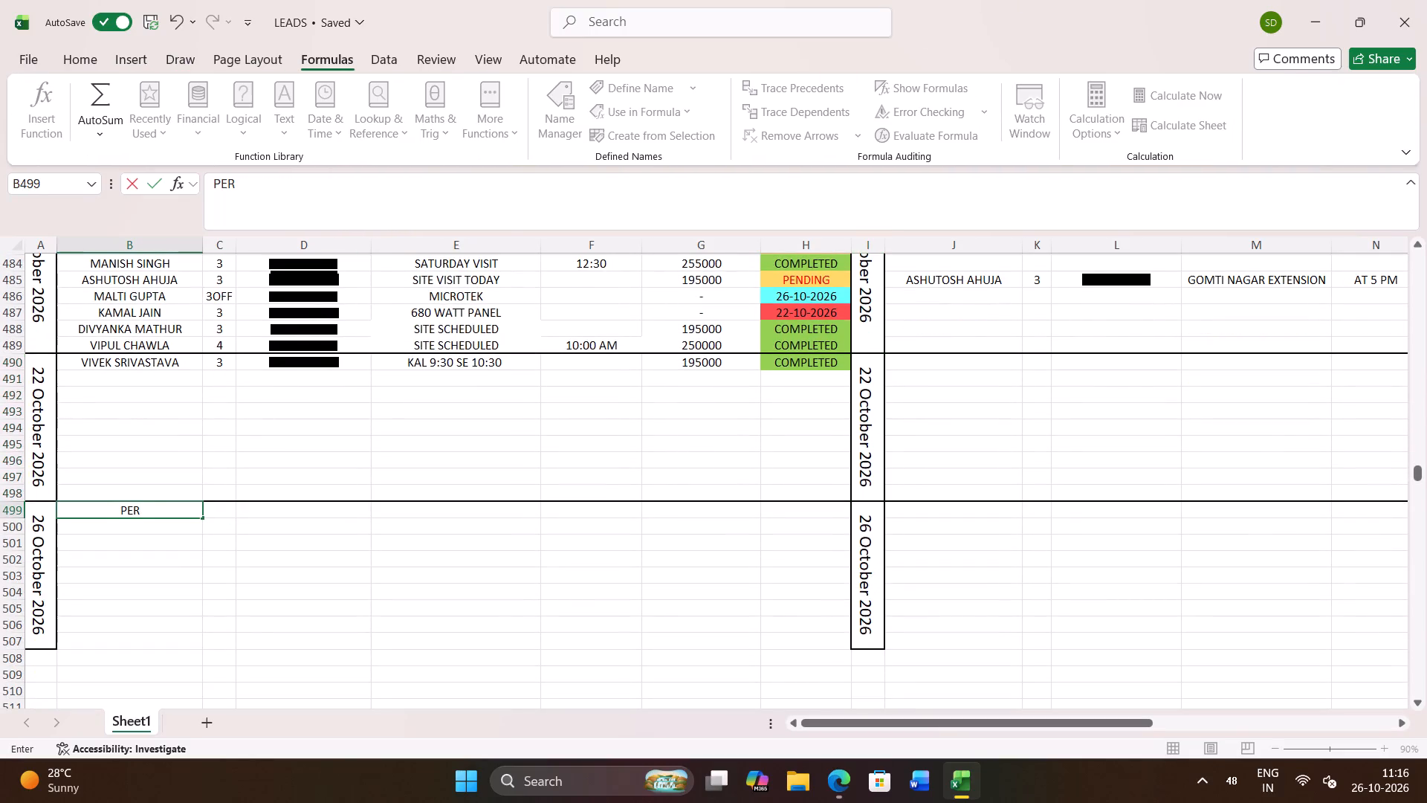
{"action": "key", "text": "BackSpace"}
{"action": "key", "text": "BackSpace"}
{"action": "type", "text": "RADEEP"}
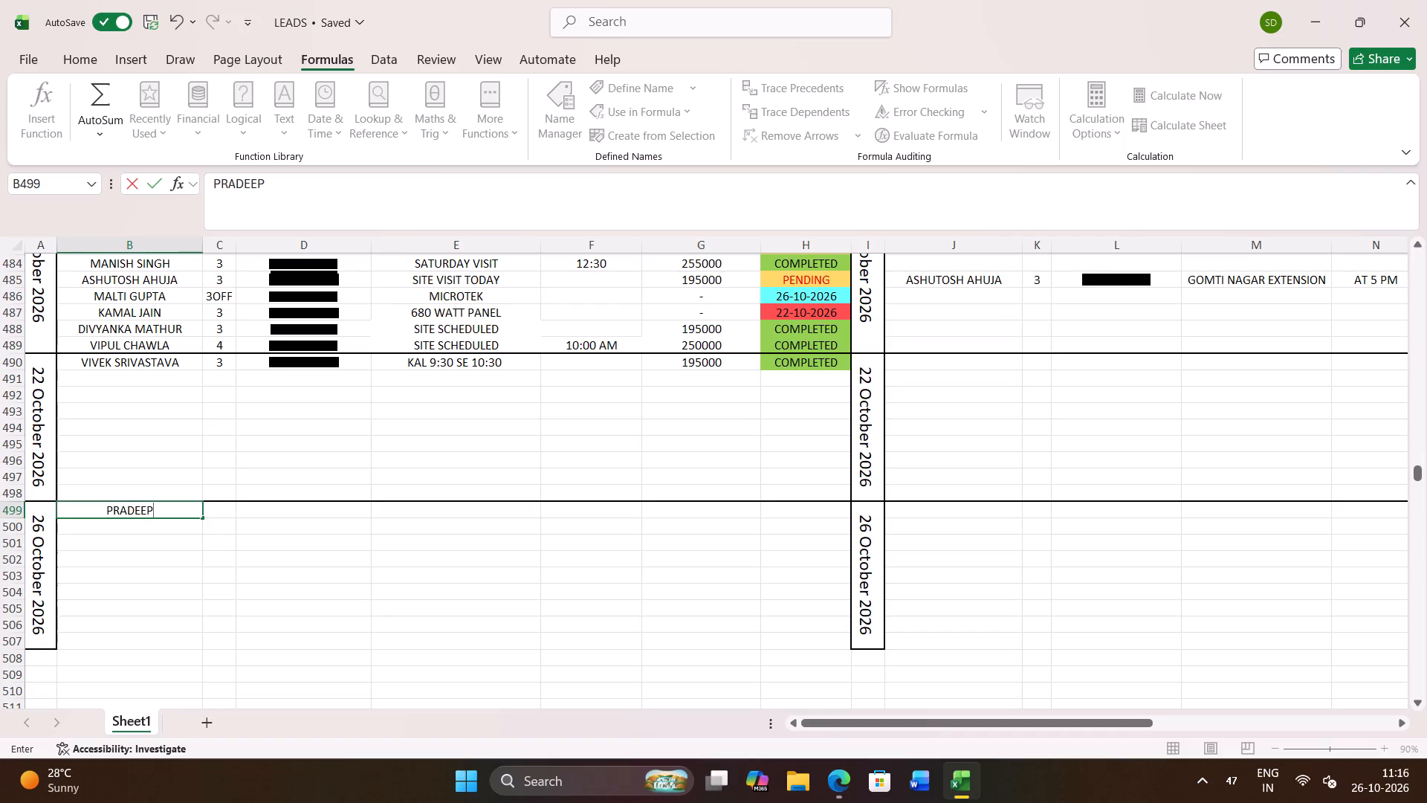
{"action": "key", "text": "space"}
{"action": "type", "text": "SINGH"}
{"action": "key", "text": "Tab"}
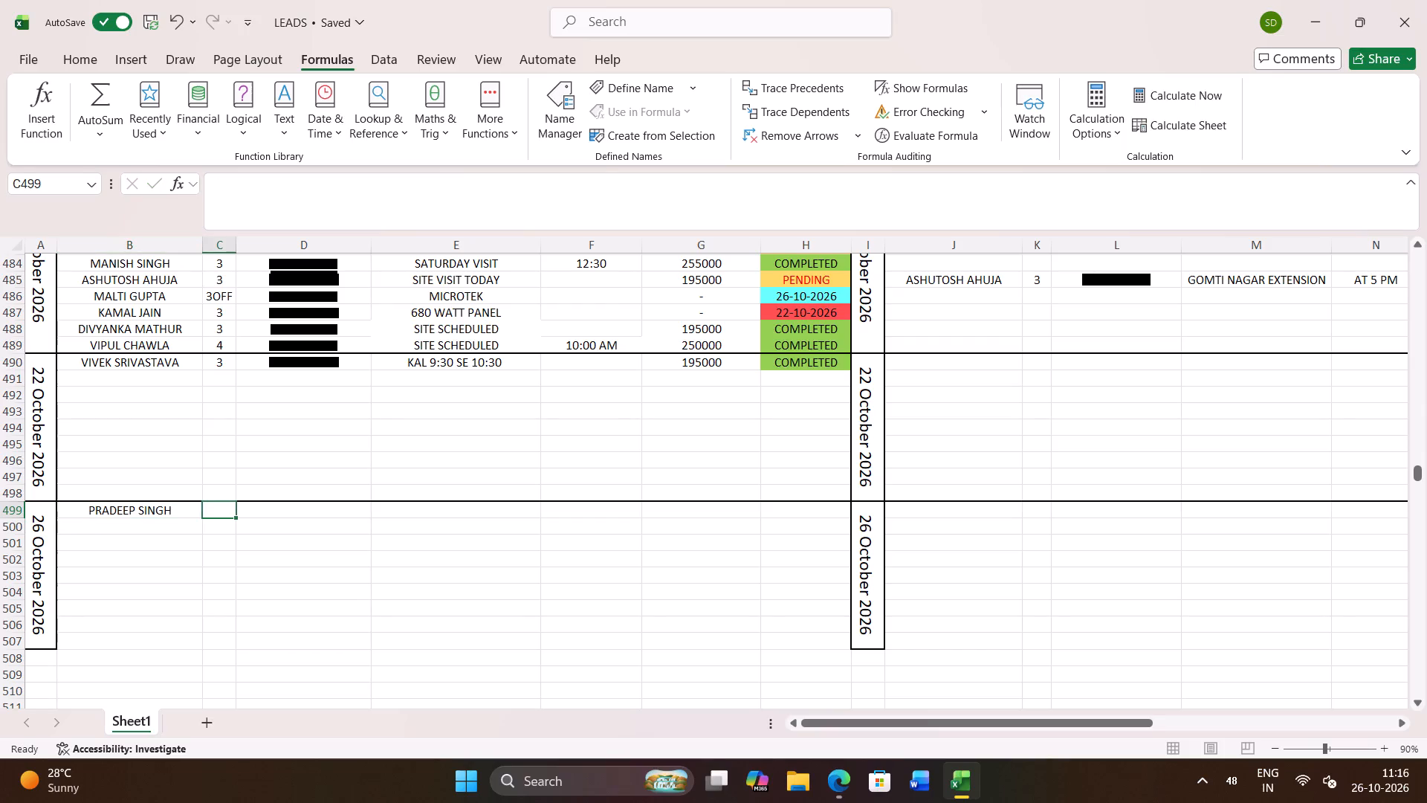
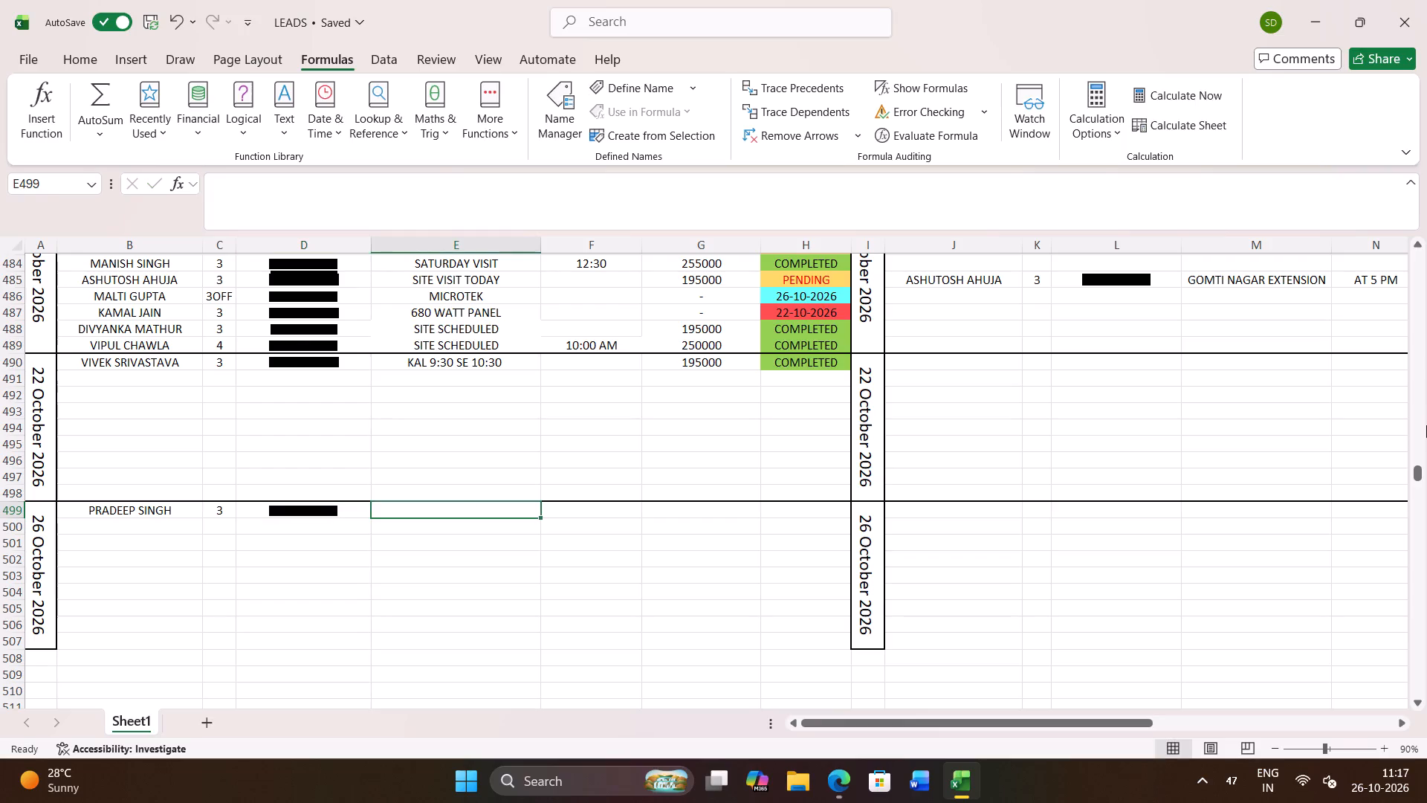
Enter the visit remark MONDAY BETWEEN 3-5 PM in E499 for the new lead.
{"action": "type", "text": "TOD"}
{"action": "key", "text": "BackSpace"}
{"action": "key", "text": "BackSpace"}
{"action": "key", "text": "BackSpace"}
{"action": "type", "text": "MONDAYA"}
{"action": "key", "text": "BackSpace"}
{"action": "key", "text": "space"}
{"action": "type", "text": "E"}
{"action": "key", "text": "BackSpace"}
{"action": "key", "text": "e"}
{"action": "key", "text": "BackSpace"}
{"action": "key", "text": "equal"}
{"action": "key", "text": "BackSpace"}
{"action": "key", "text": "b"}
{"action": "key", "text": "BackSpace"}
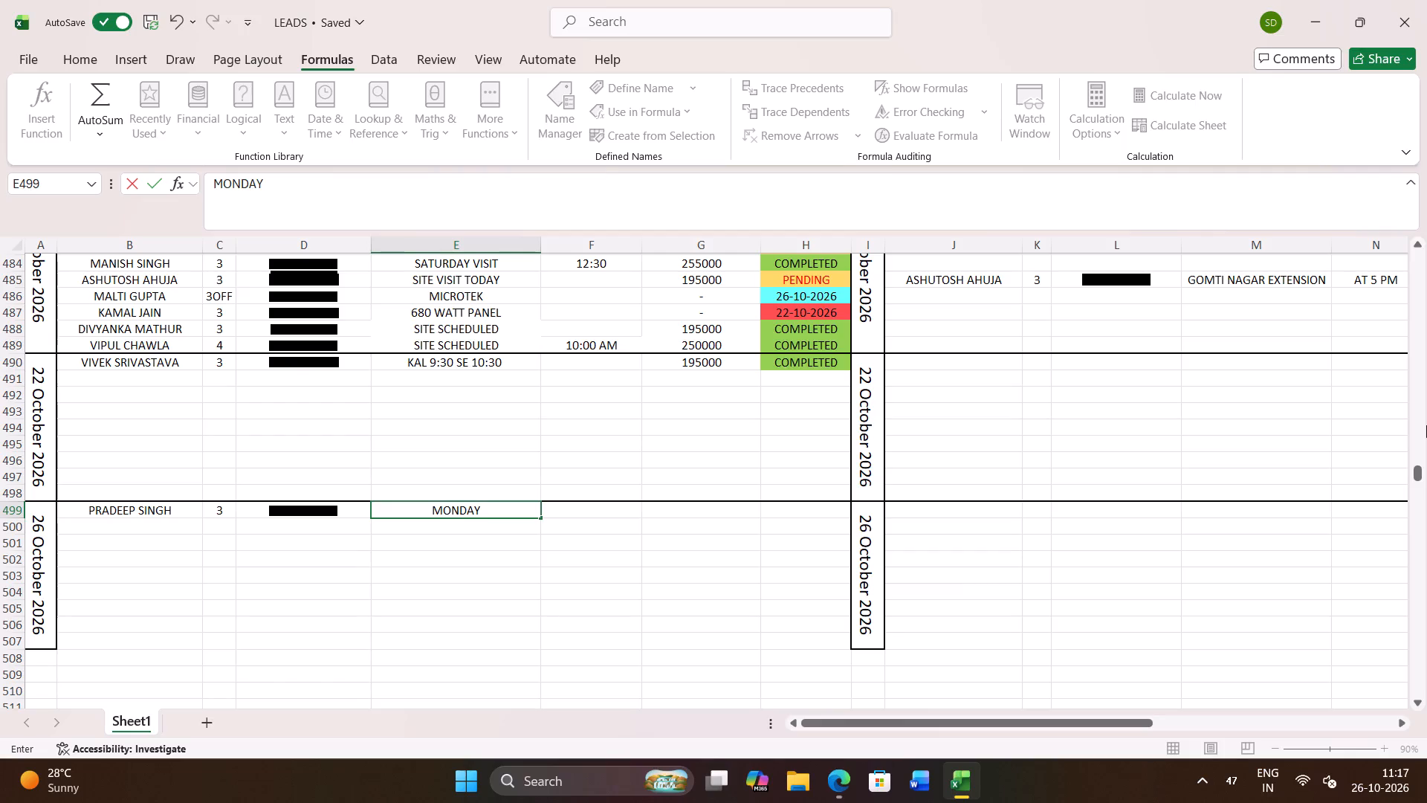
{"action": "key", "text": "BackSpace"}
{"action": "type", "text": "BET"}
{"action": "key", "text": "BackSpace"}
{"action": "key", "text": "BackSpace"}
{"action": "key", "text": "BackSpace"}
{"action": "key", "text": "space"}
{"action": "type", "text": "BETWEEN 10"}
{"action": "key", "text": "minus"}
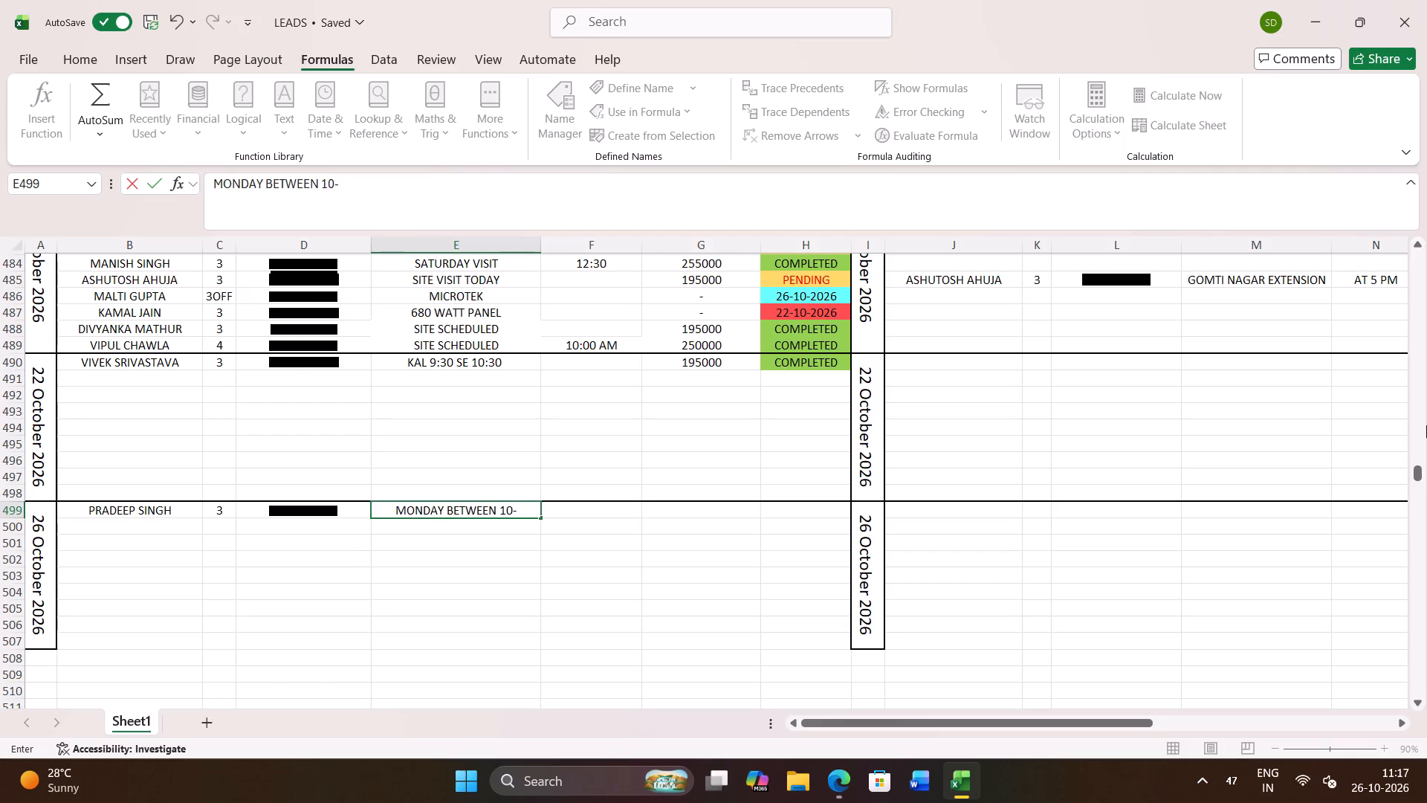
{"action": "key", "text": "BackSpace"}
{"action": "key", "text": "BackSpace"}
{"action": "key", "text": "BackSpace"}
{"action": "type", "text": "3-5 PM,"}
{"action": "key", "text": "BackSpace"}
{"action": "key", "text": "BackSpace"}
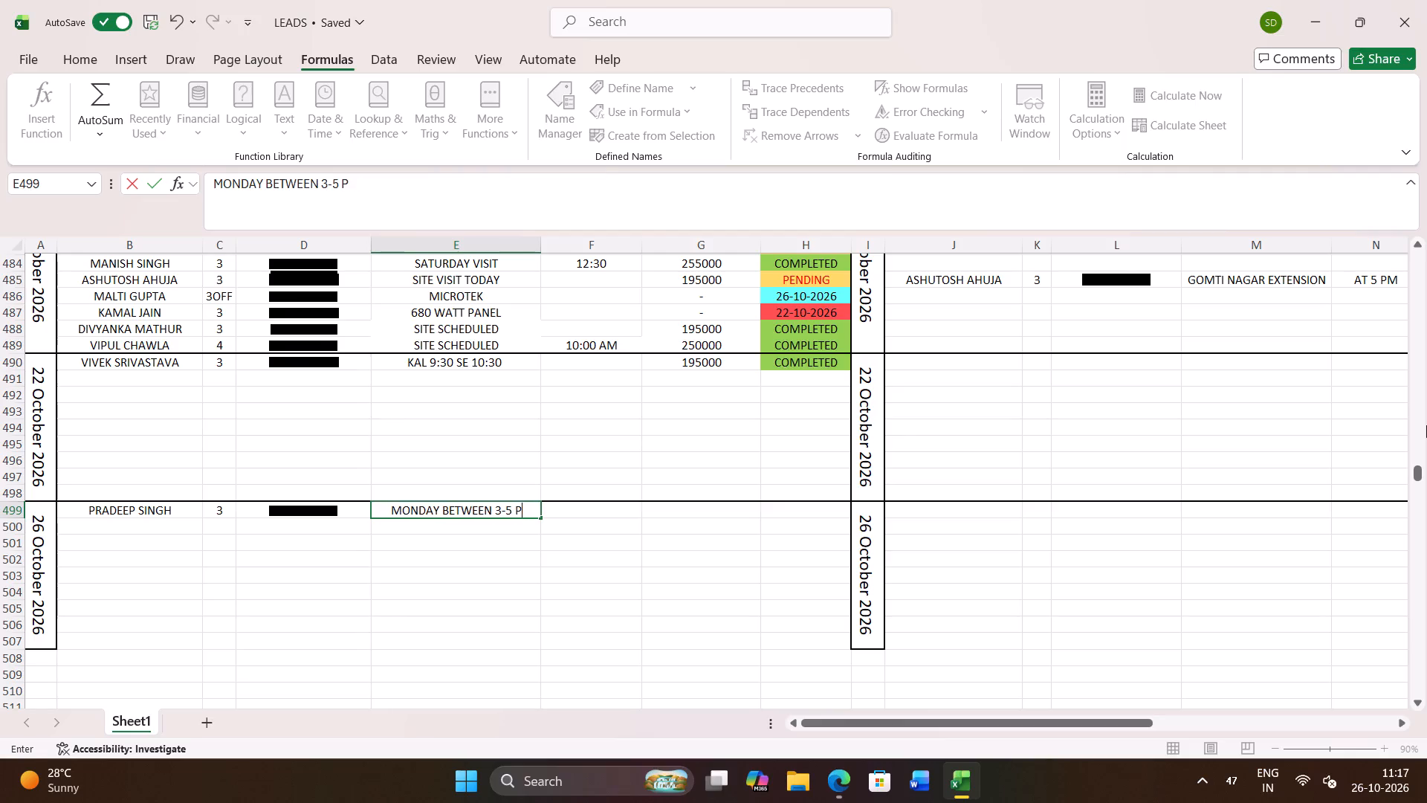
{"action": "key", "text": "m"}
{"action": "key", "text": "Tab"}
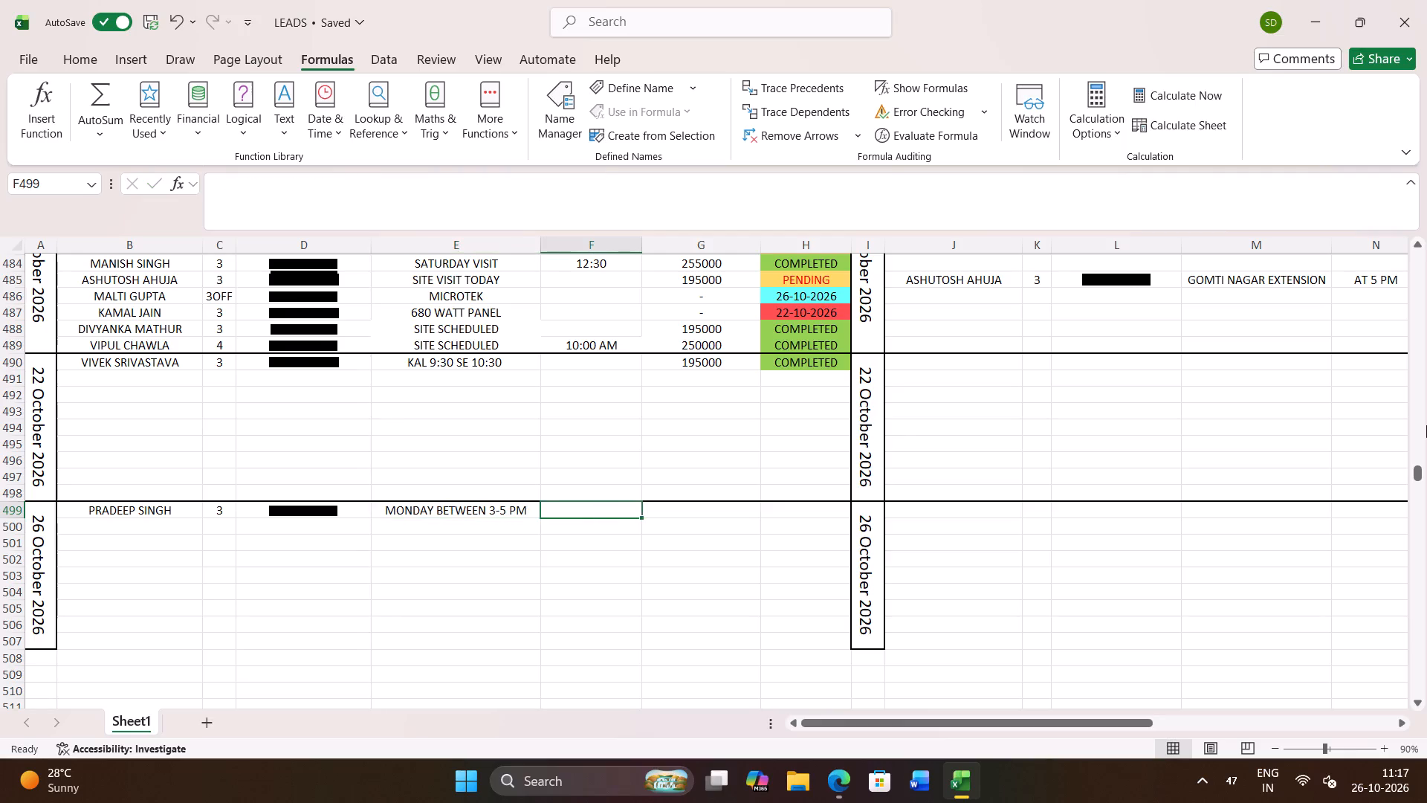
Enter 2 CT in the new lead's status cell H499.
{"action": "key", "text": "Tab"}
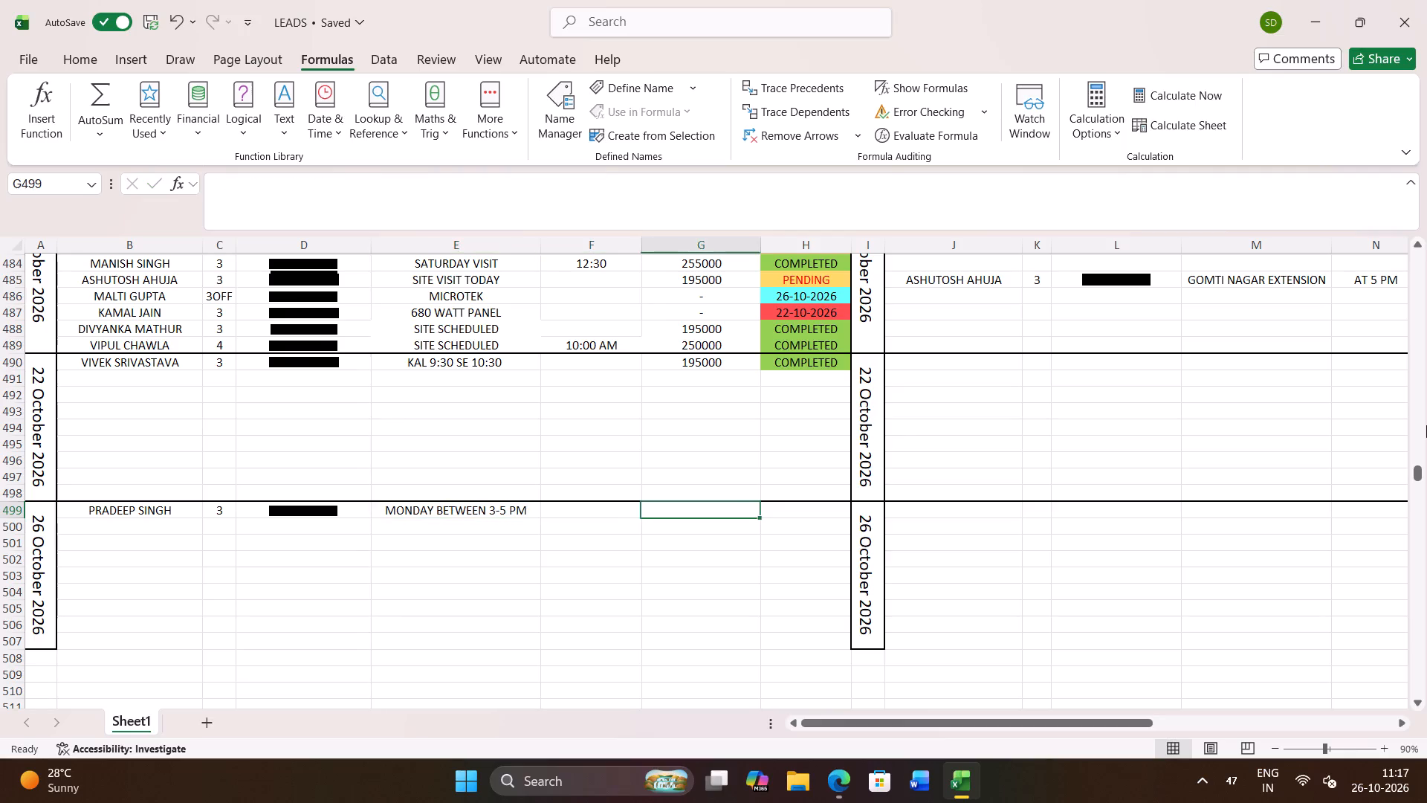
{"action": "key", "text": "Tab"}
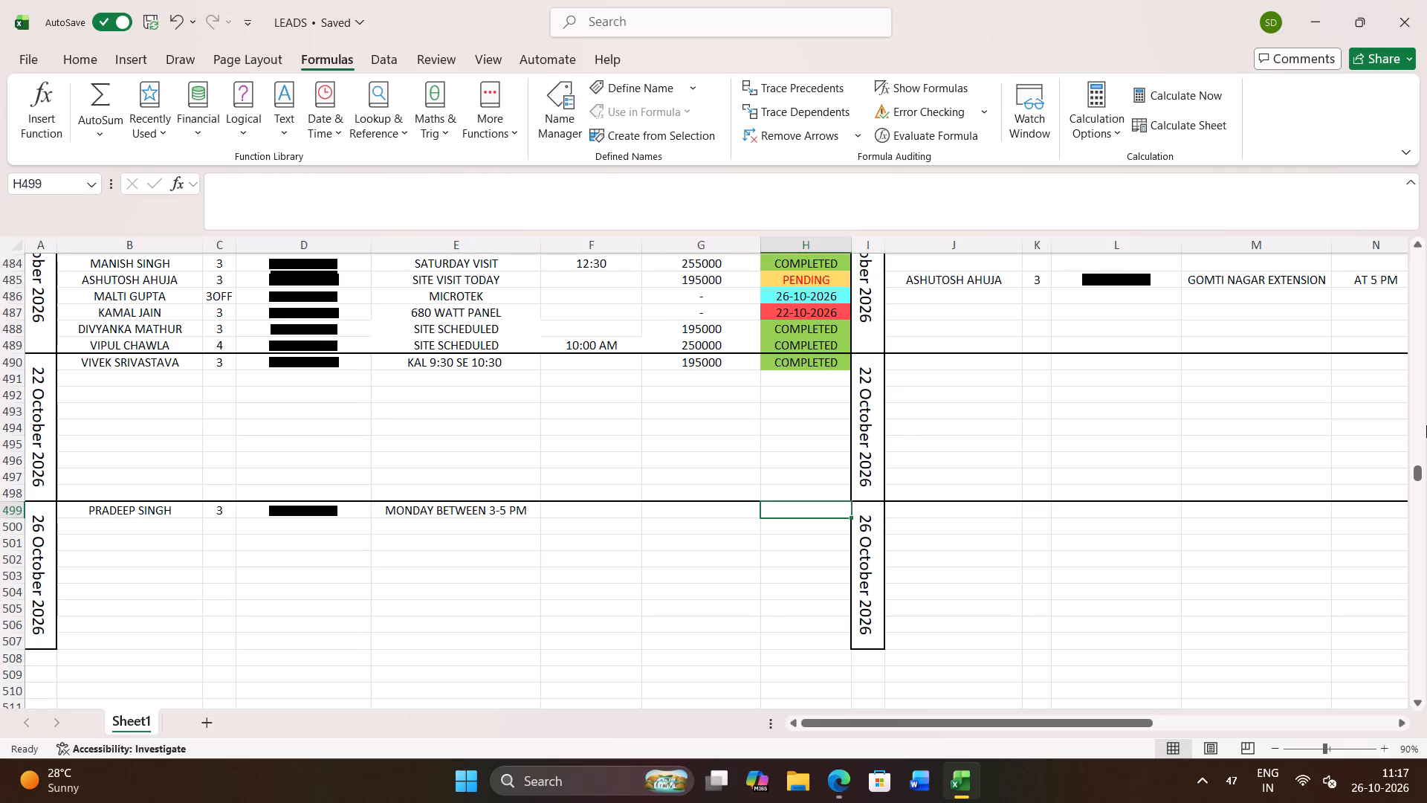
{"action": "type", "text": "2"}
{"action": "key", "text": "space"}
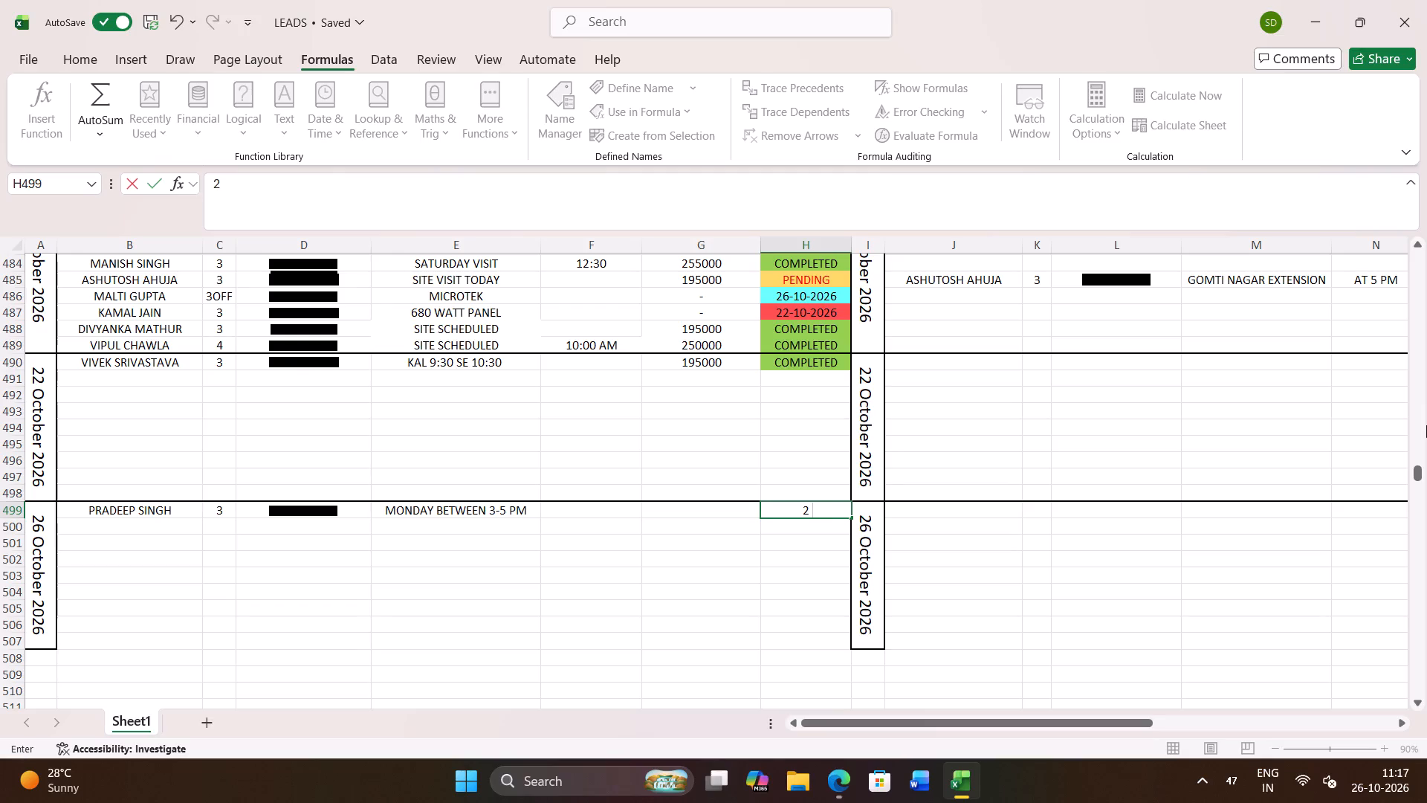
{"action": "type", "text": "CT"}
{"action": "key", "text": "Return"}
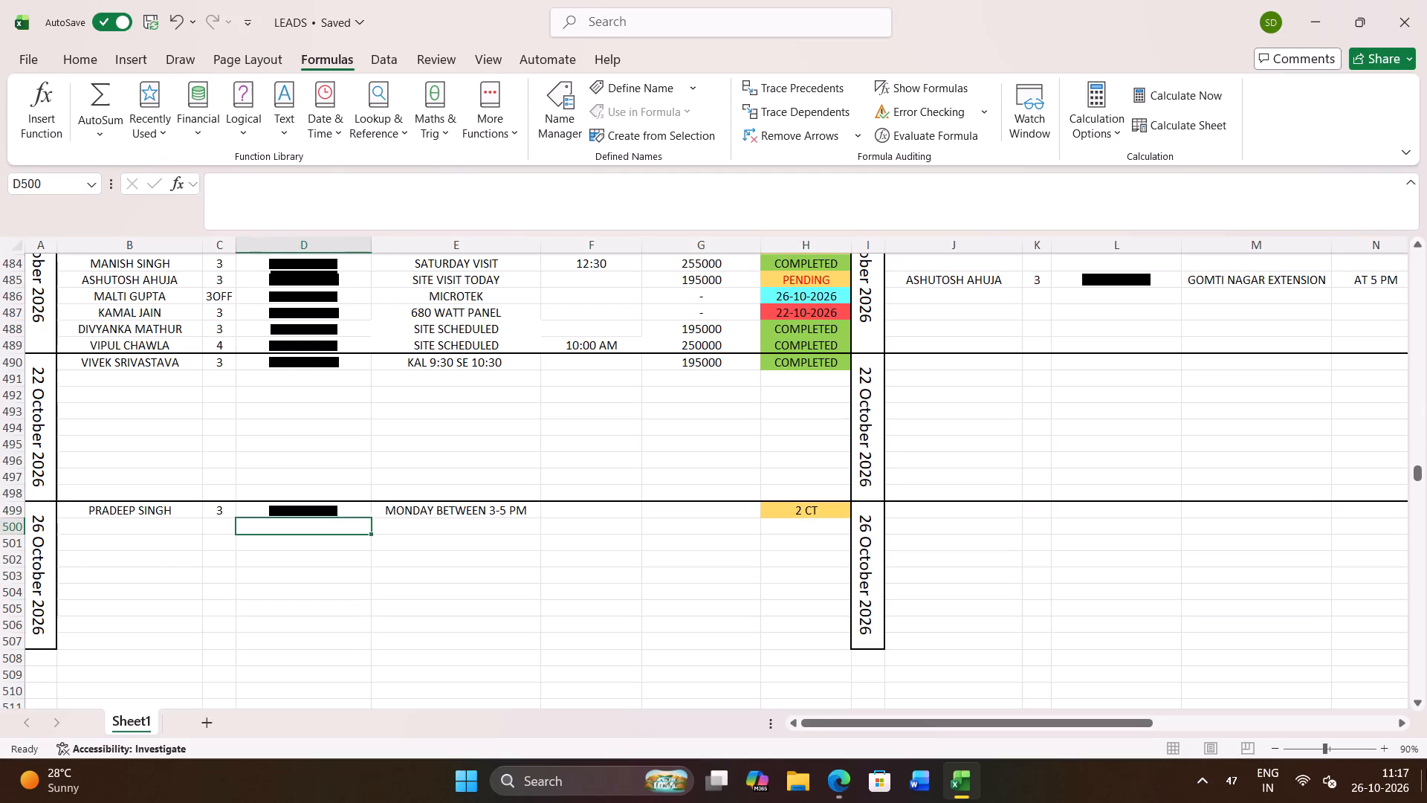
Replace the entry in the new lead's status cell H499 with the date 26 OCT.
{"action": "double_click", "coordinate": [826, 504]}
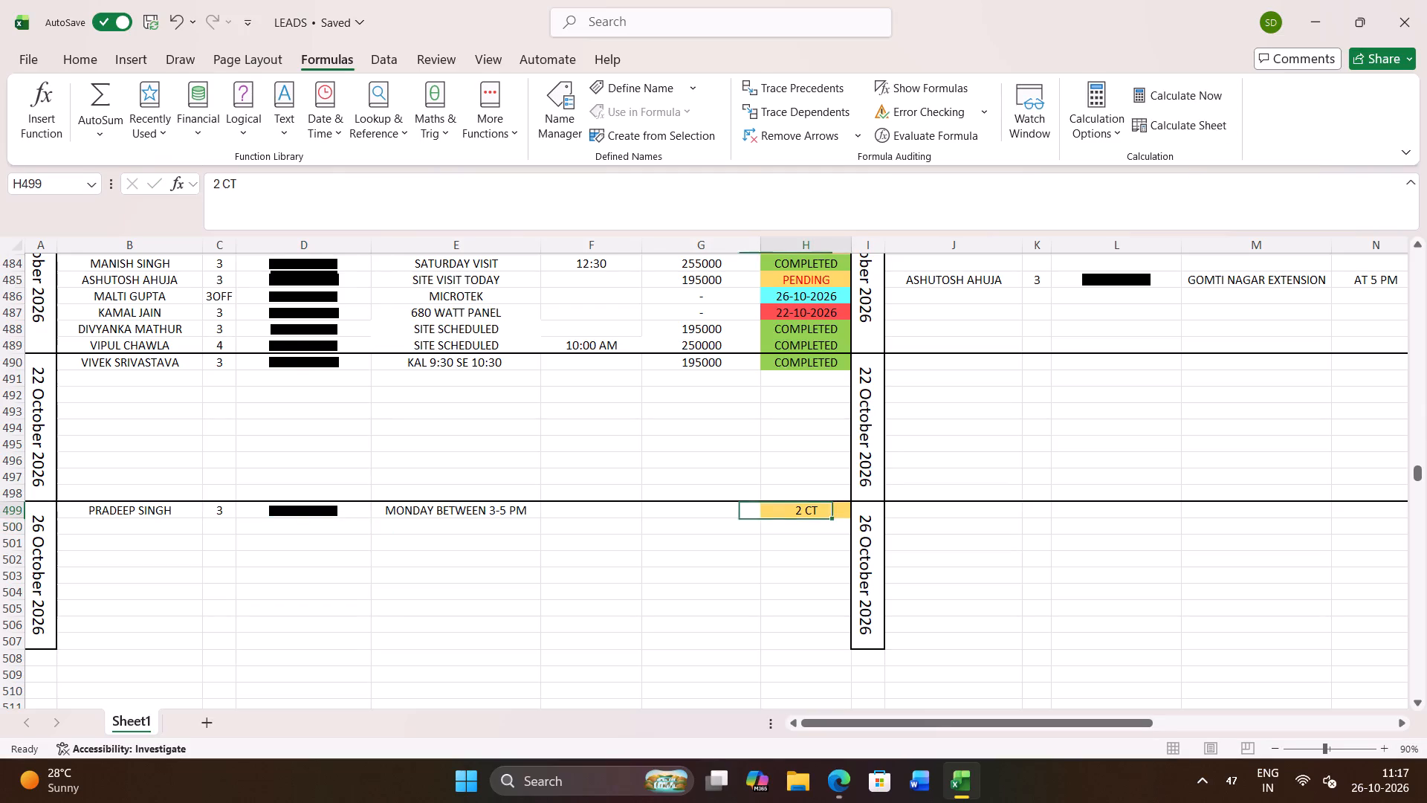
{"action": "key", "text": "BackSpace"}
{"action": "key", "text": "BackSpace"}
{"action": "key", "text": "BackSpace"}
{"action": "key", "text": "BackSpace"}
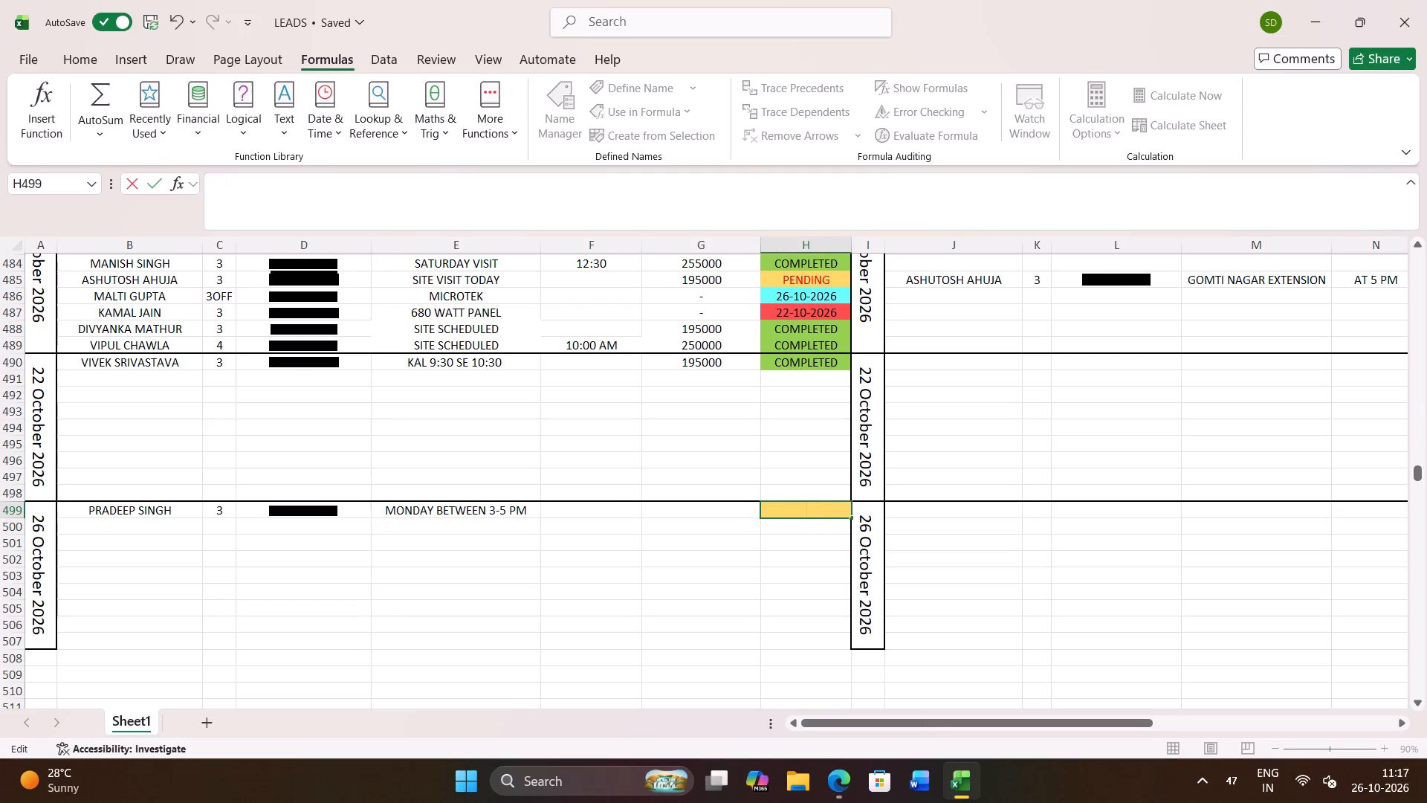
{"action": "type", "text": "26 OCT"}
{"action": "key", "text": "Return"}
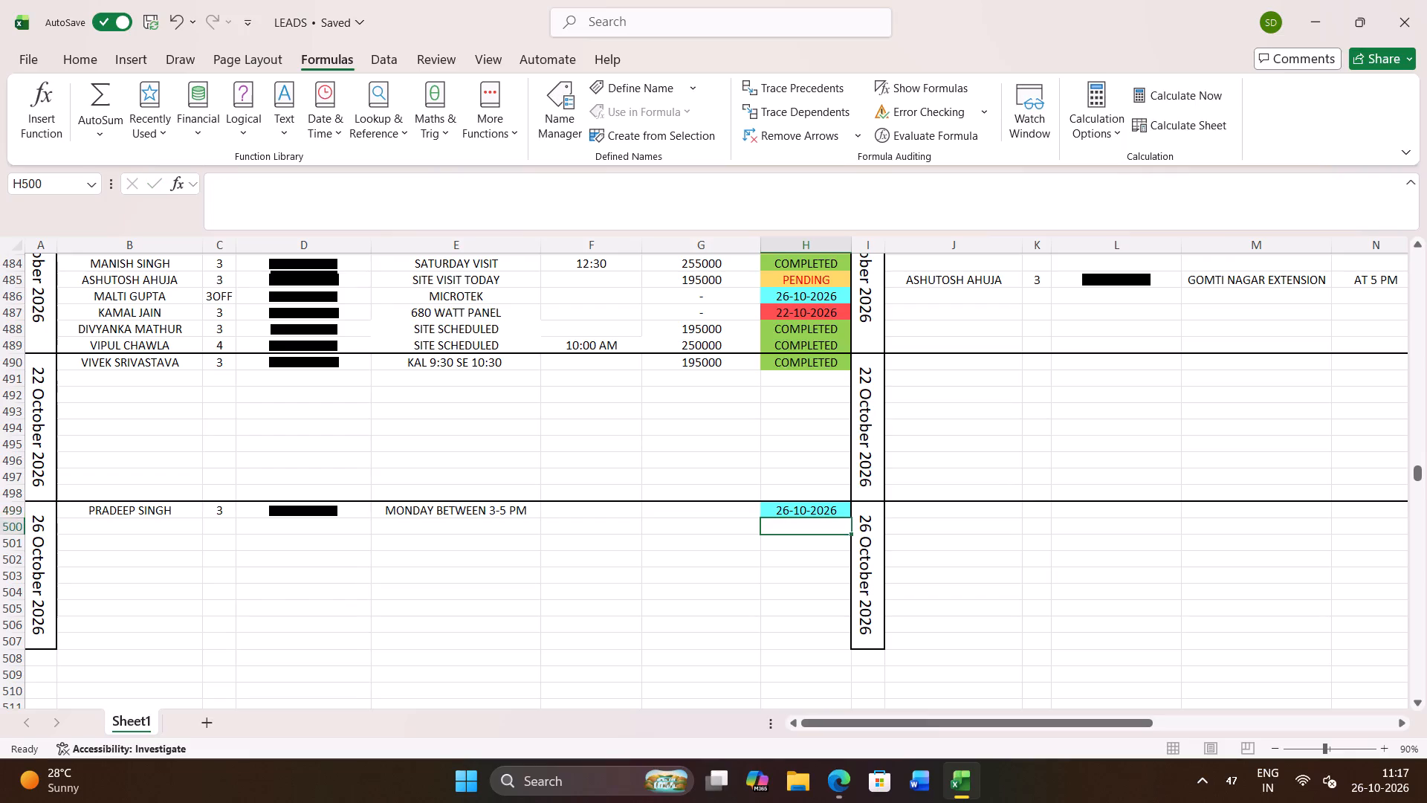
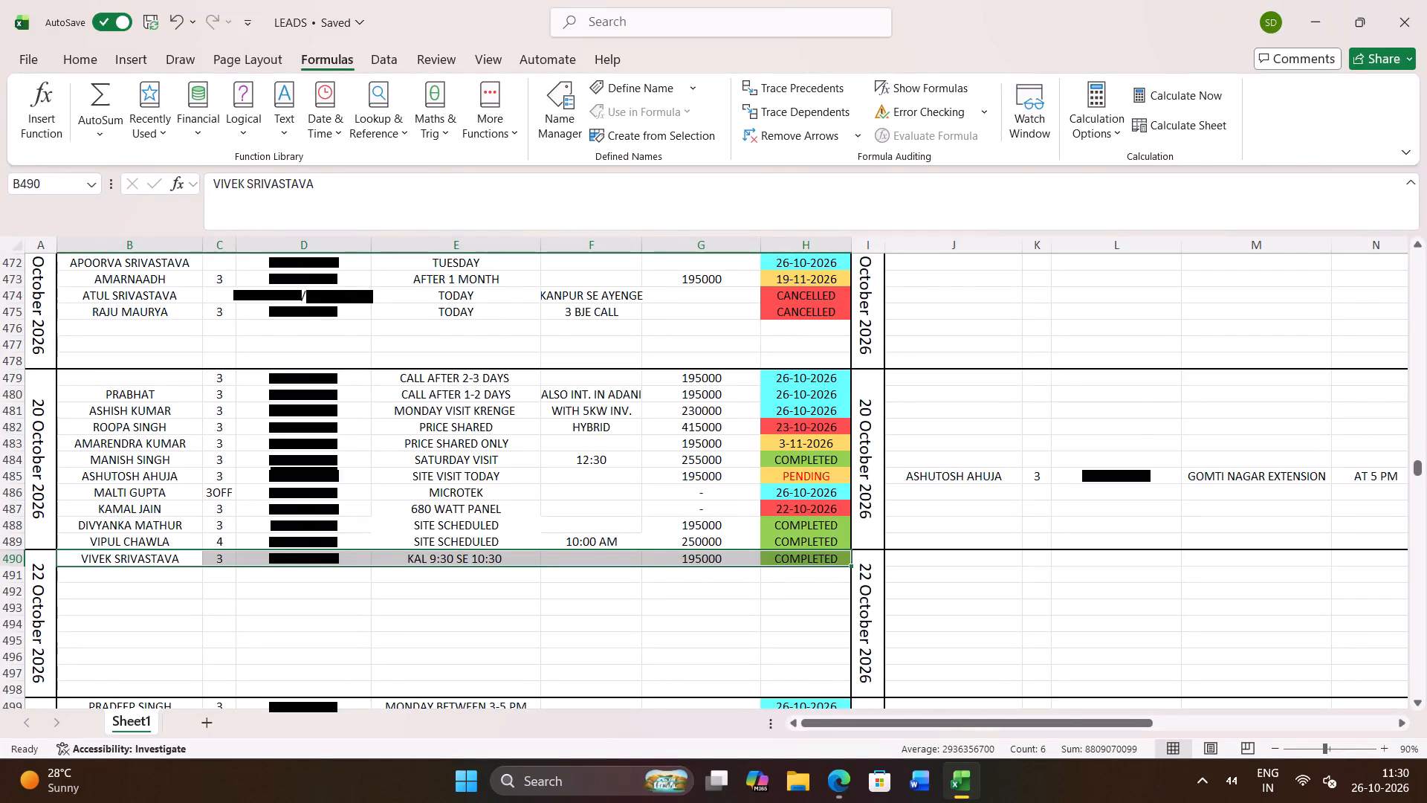
Enter the next lead's name in B500 and the value 3 in C500 within the 26 October 2026 block.
{"action": "scroll", "coordinate": [104, 570], "scroll_direction": "down", "scroll_amount": 3}
{"action": "left_click", "coordinate": [109, 575]}
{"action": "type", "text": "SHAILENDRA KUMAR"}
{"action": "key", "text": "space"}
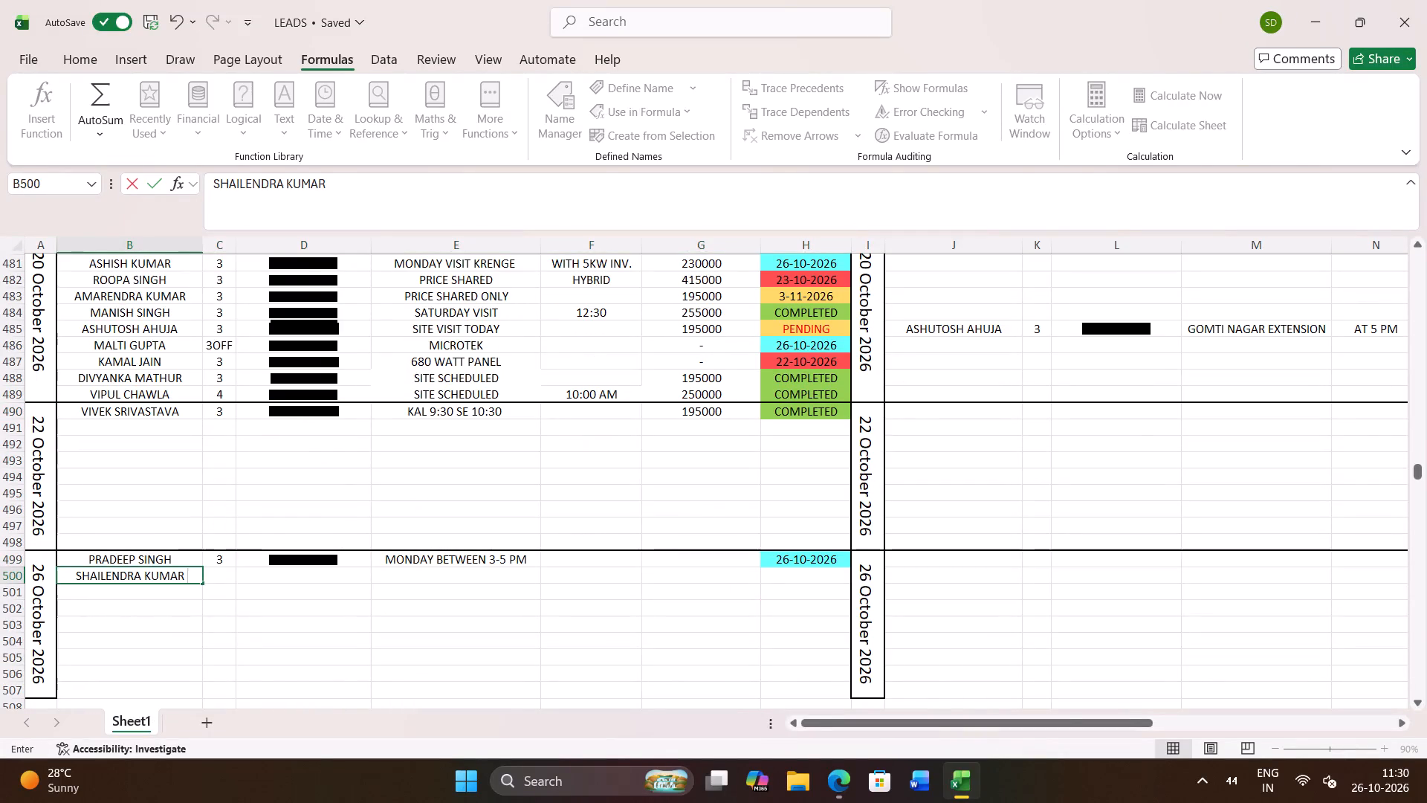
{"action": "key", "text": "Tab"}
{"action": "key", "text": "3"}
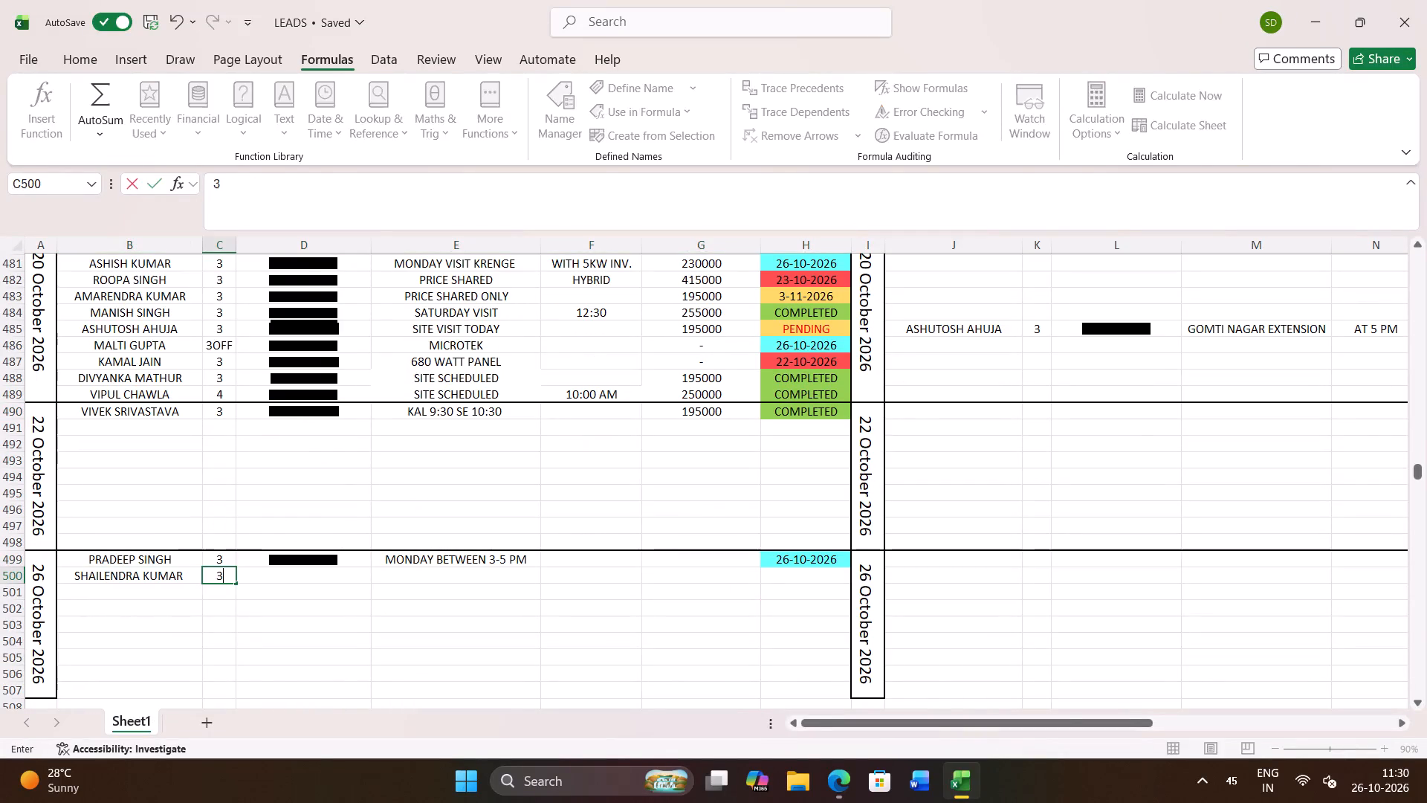
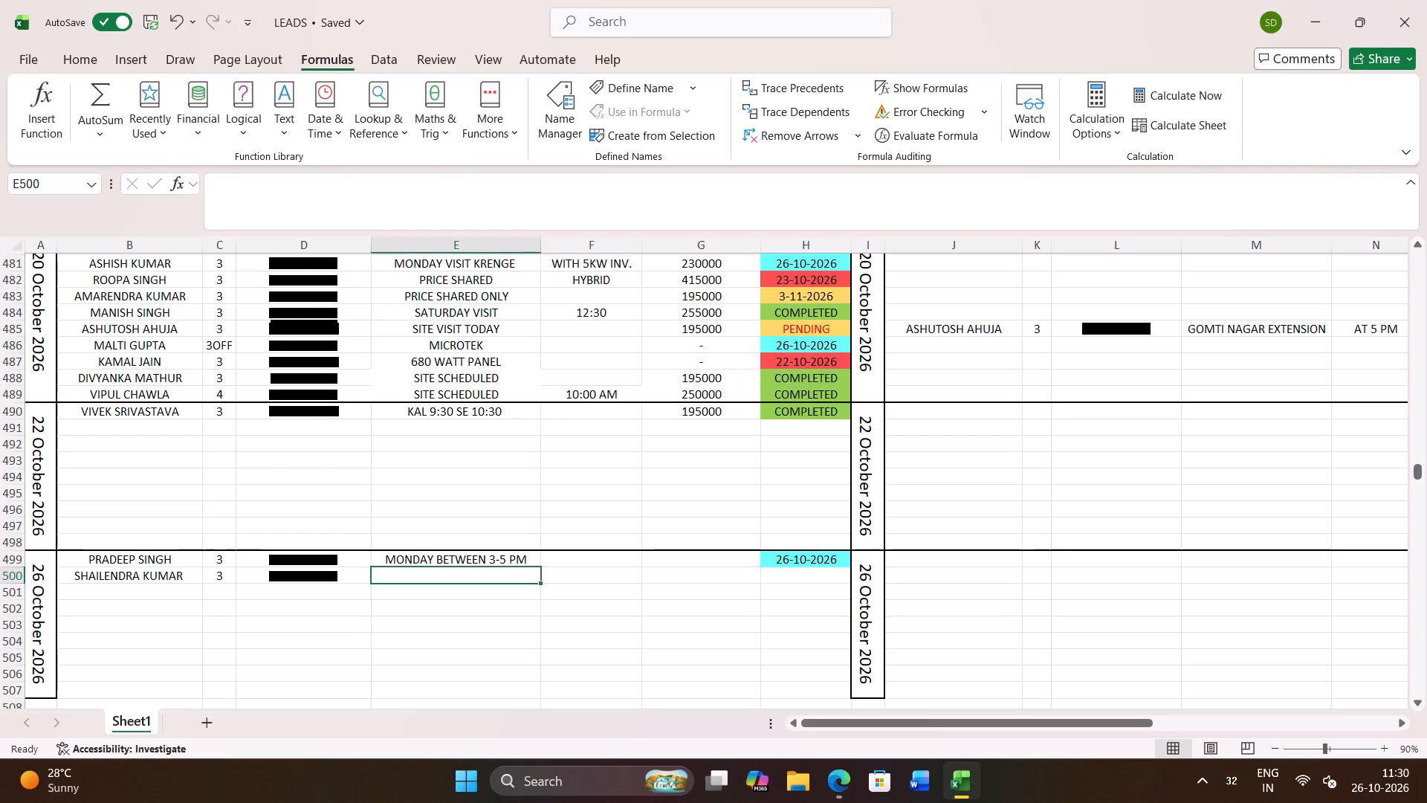
Enter the remark CALL BACK AFTER 5:30PM in E500 for the second lead of the 26 October 2026 block.
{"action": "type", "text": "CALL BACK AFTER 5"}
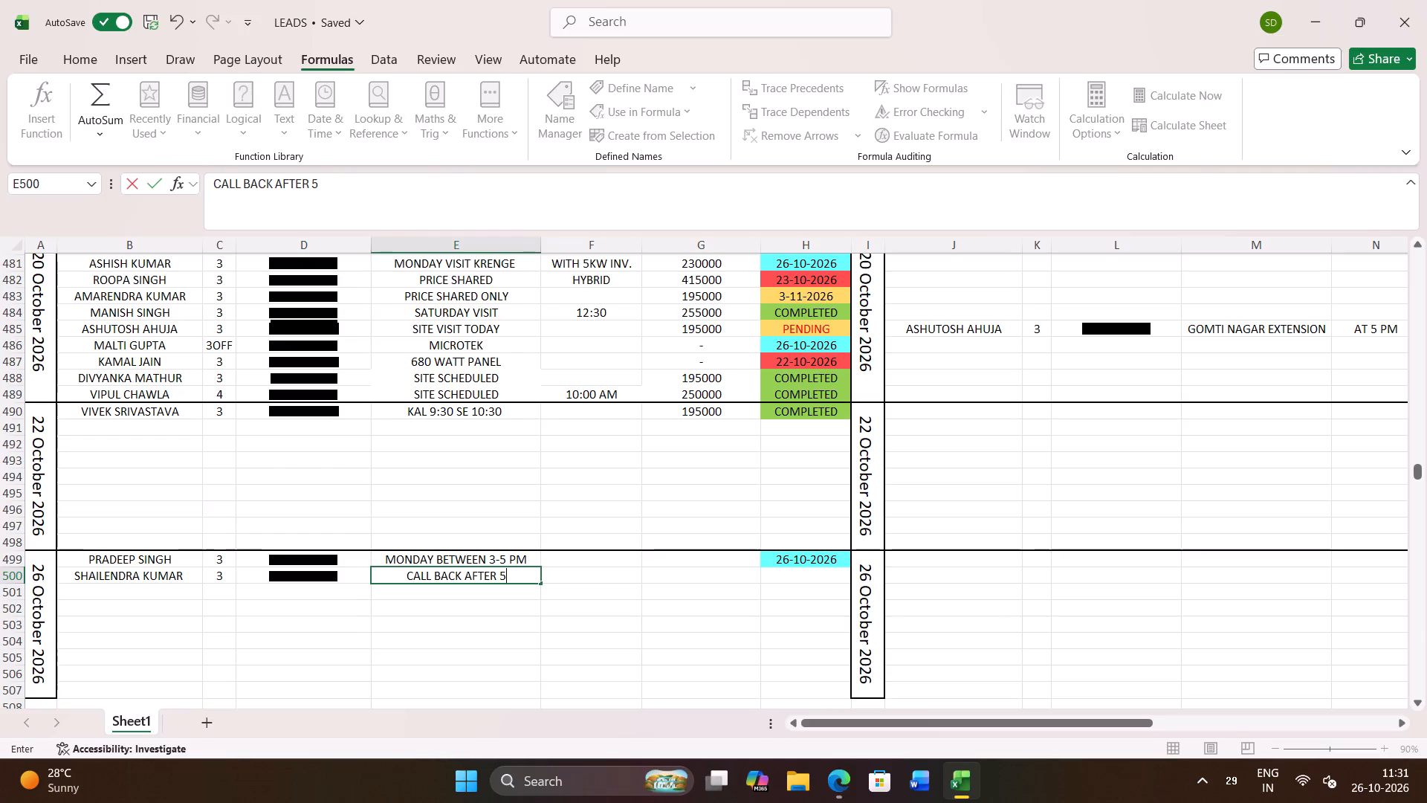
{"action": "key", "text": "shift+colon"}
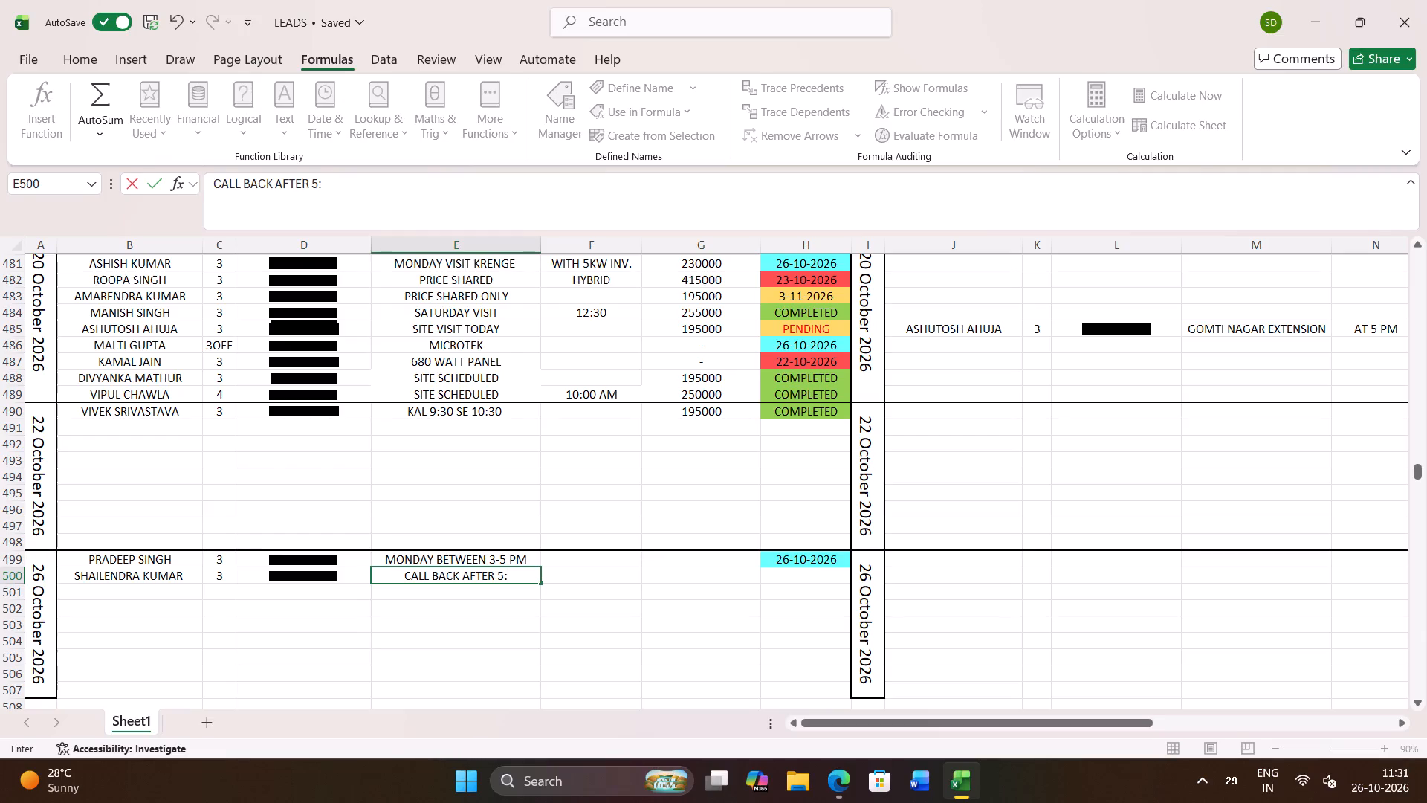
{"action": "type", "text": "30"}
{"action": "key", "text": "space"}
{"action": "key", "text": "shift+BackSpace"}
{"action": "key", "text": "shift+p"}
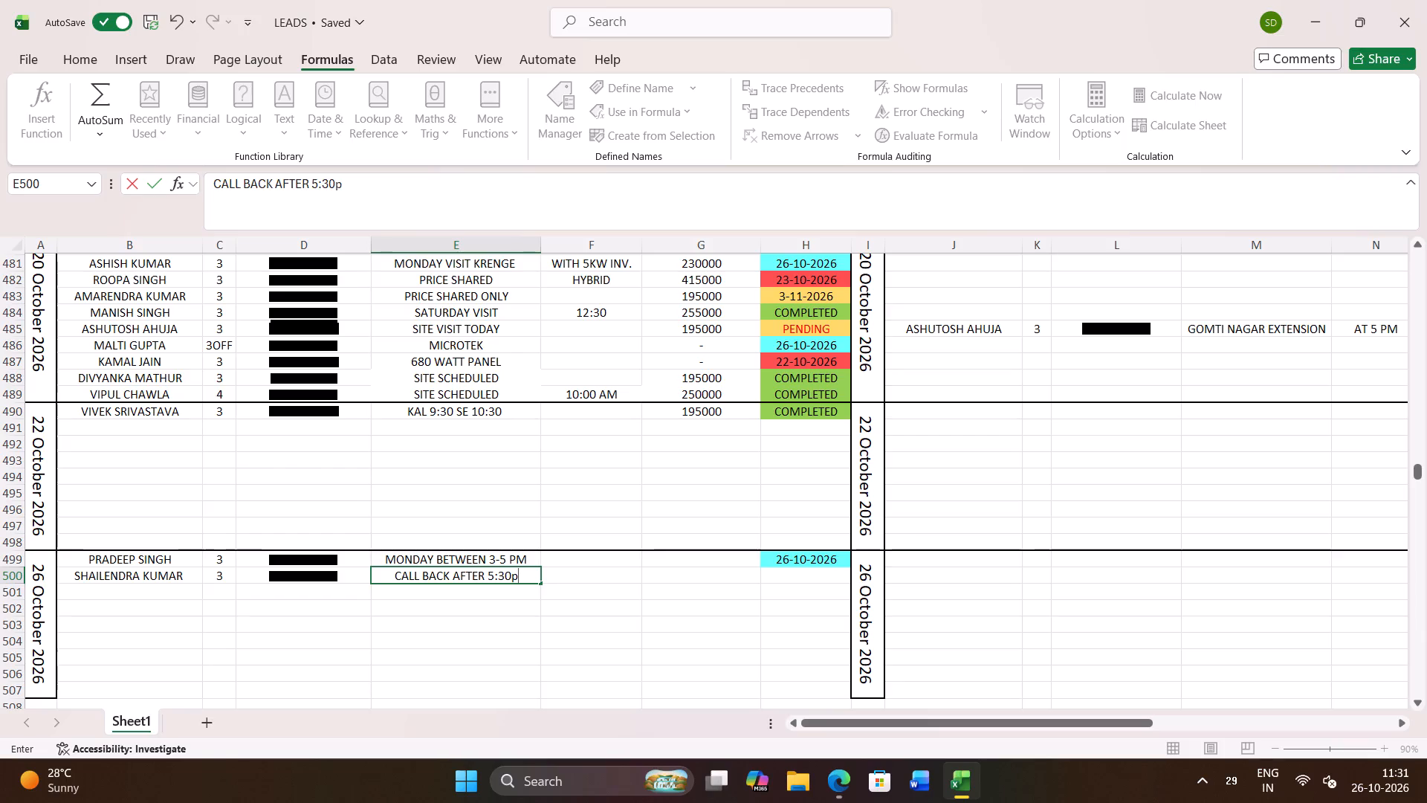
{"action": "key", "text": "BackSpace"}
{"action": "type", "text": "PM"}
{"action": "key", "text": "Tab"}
Enter the price 195000 in G500 and the status date 26 OCT in H500 for the same lead.
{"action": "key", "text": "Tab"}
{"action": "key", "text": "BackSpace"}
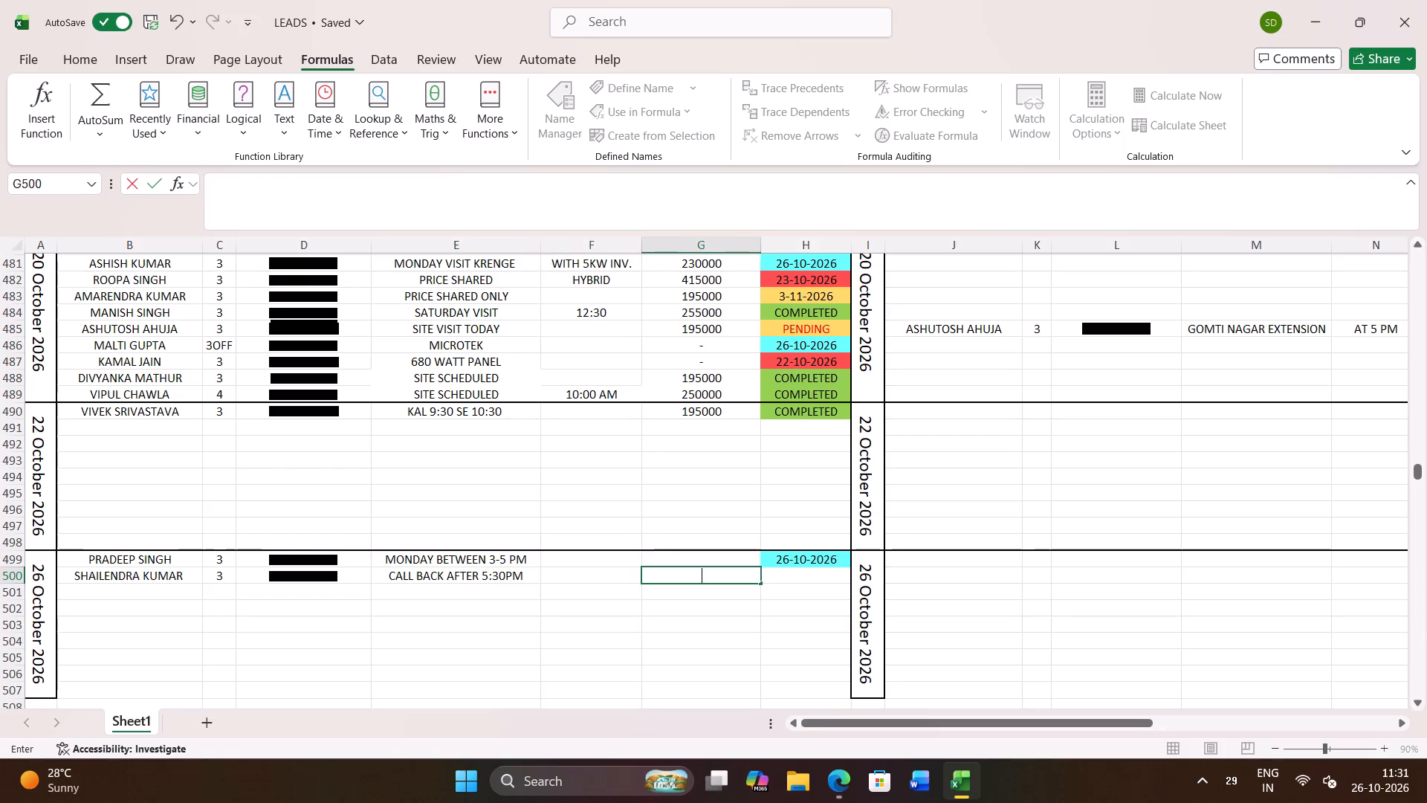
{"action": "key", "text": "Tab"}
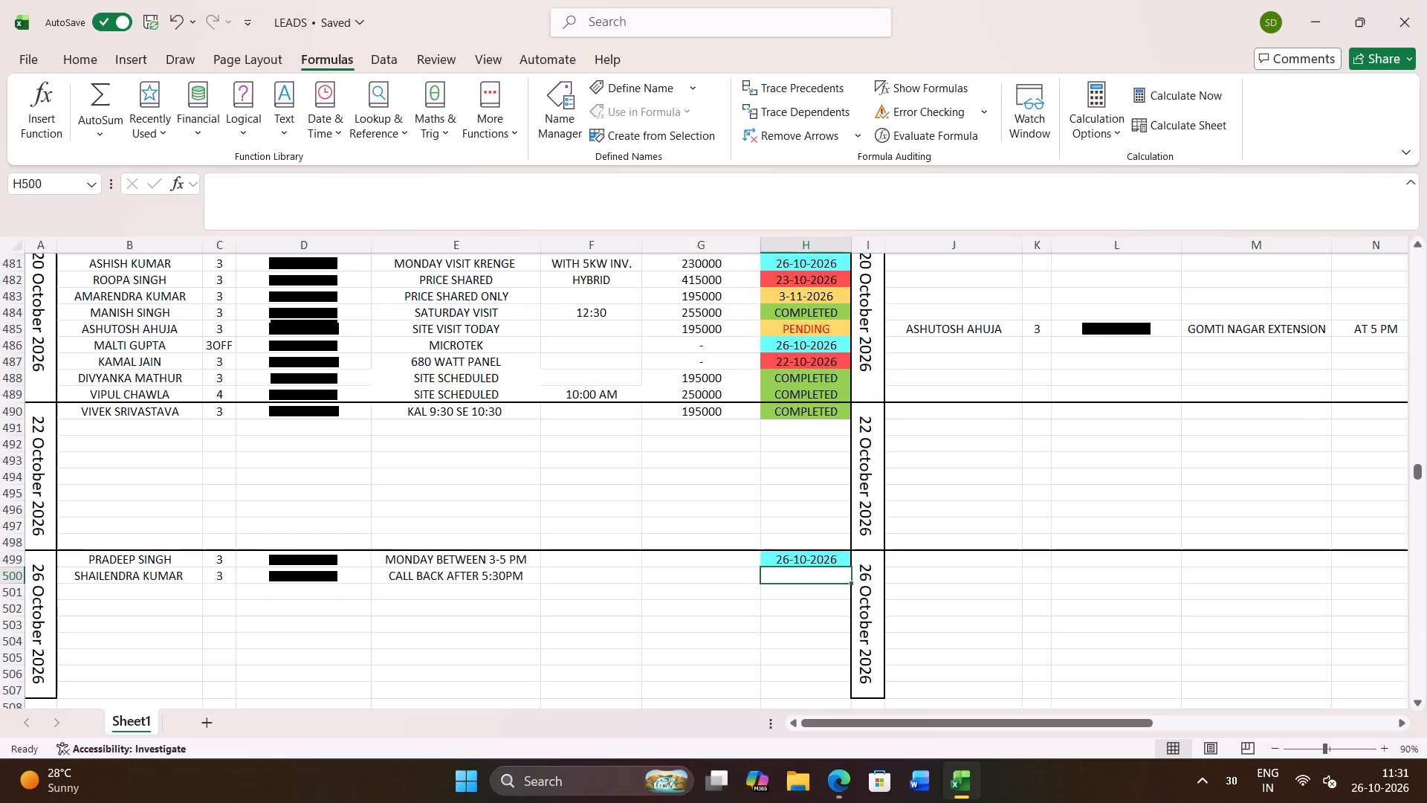
{"action": "left_click", "coordinate": [720, 573]}
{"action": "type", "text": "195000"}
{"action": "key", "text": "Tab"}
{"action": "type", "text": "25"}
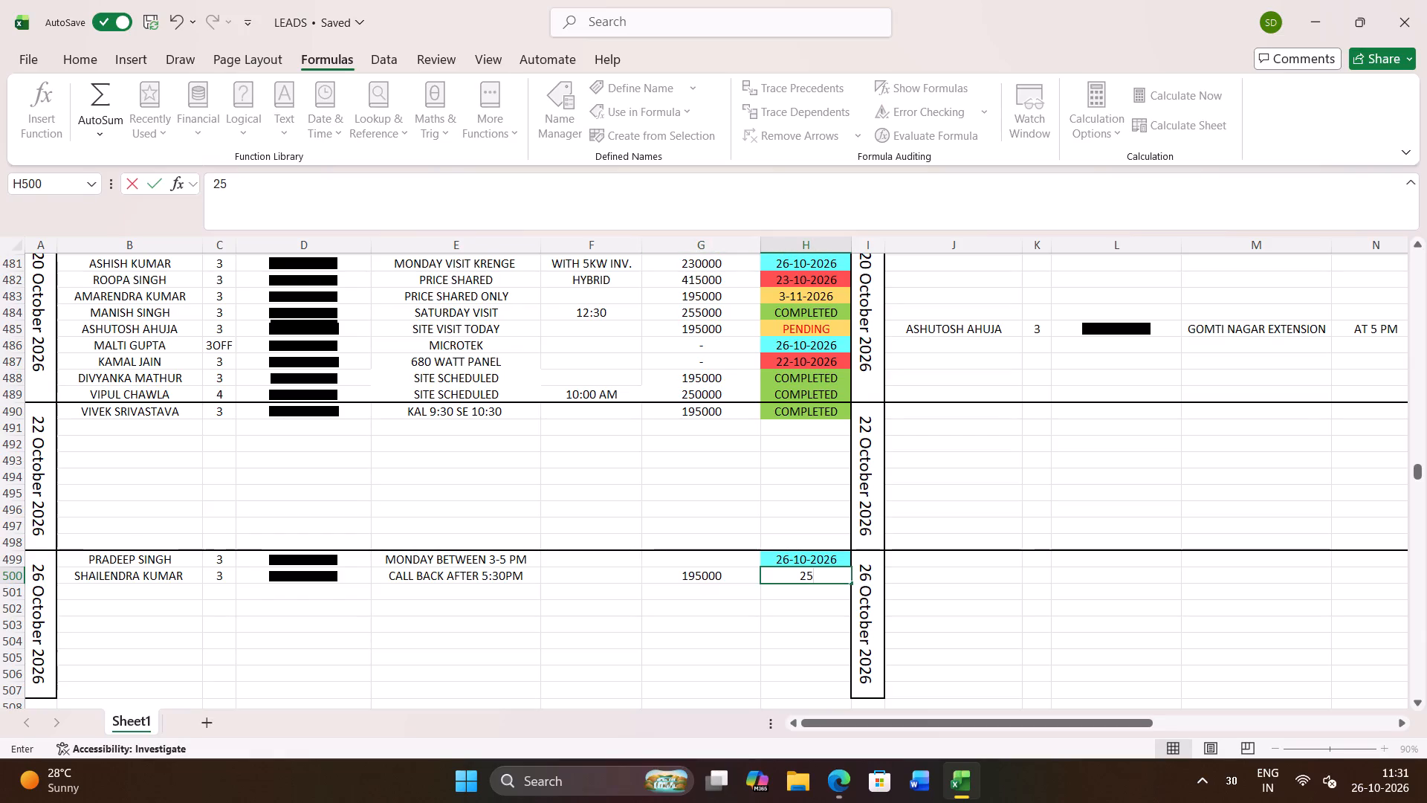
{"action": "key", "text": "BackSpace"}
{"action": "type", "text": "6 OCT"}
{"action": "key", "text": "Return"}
Select B501, the empty name cell for the next lead in the 26 October 2026 block.
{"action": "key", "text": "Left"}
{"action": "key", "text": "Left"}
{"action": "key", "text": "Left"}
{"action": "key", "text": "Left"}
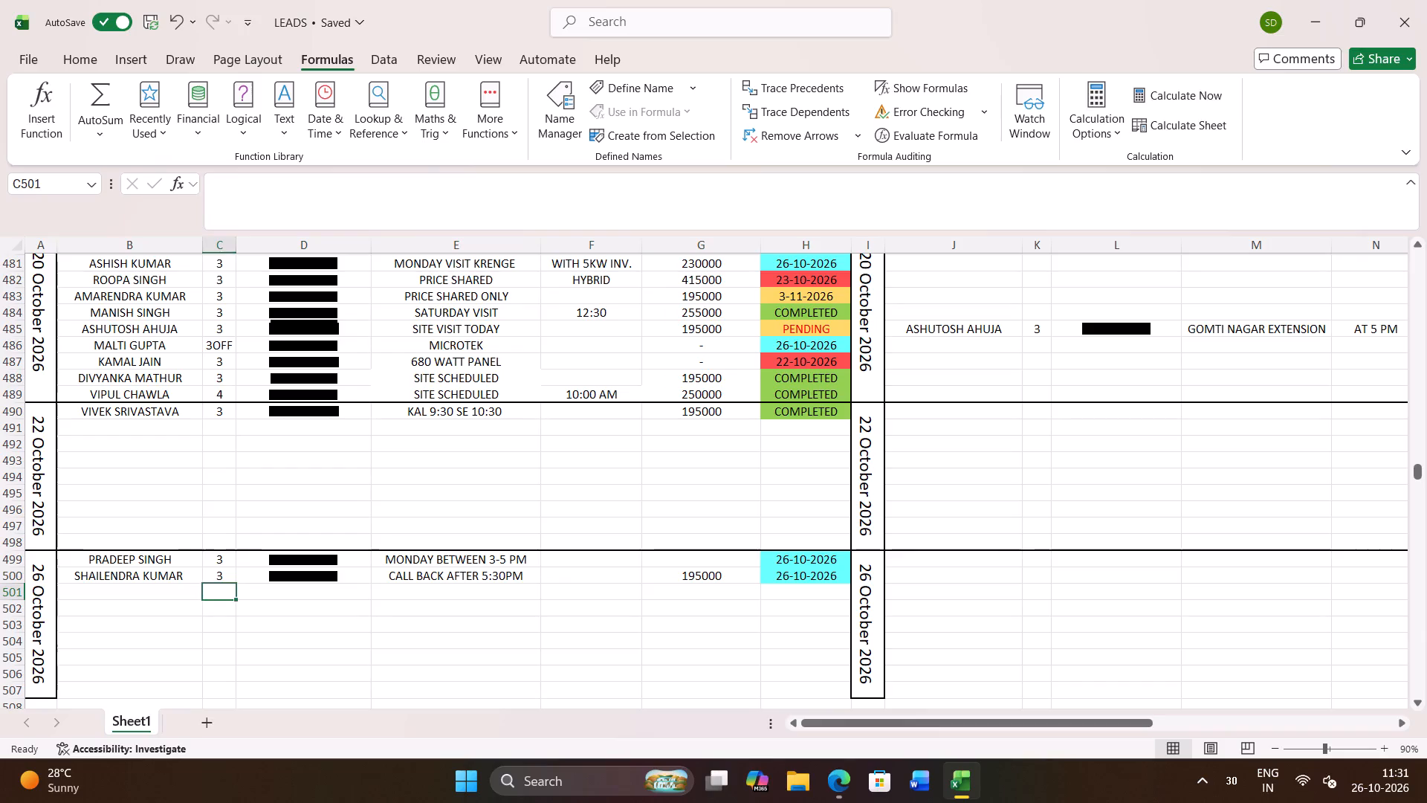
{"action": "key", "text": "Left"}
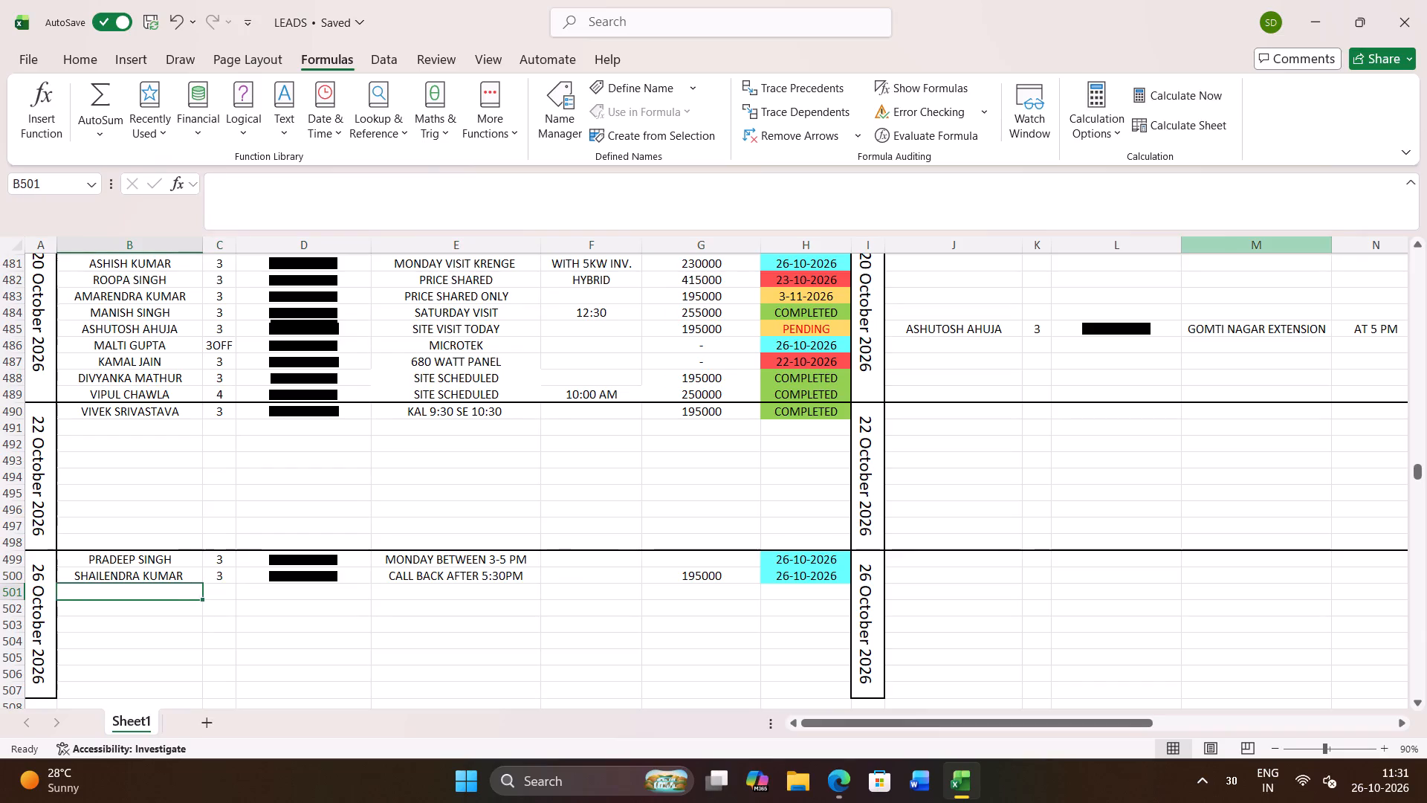
Switch to the Edge browser window.
{"action": "left_click", "coordinate": [840, 777]}
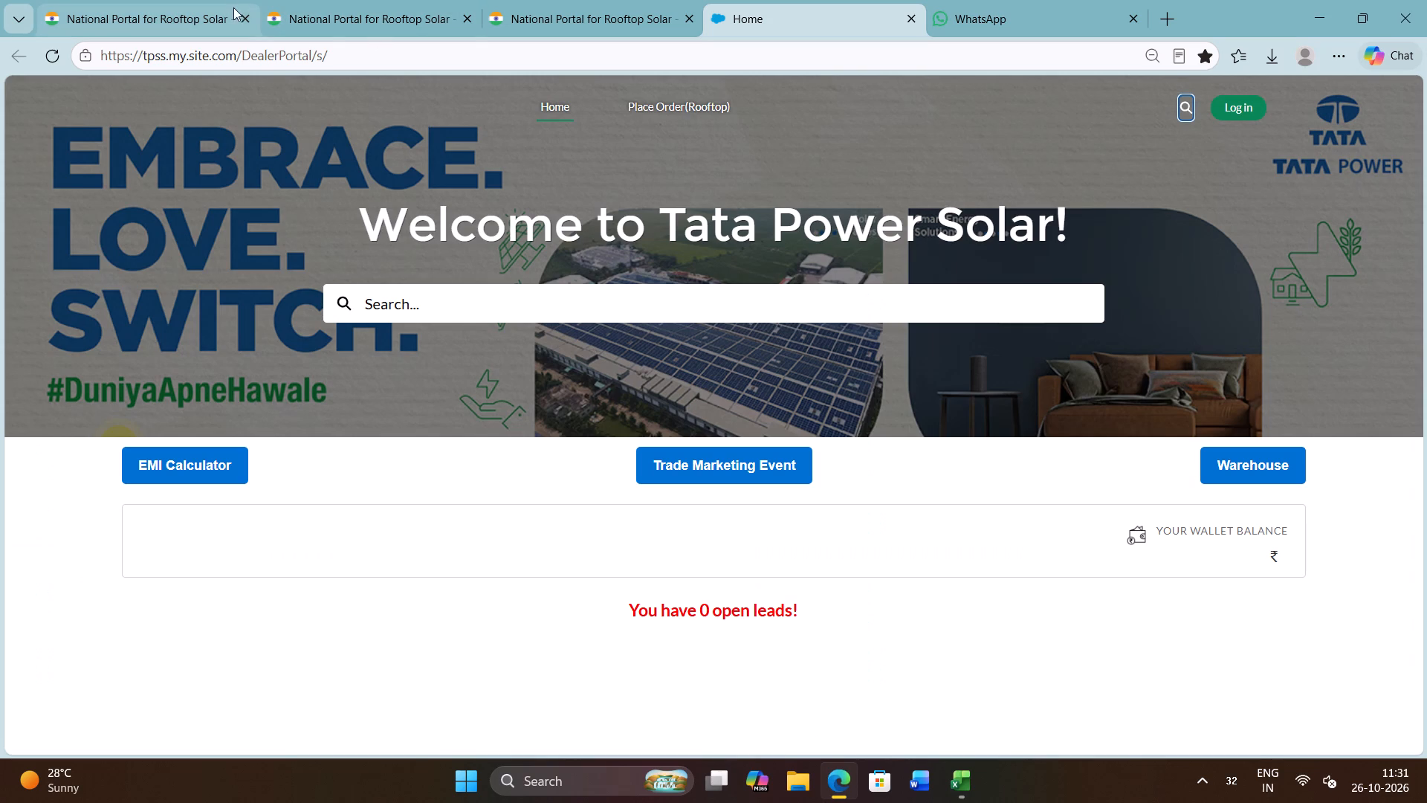
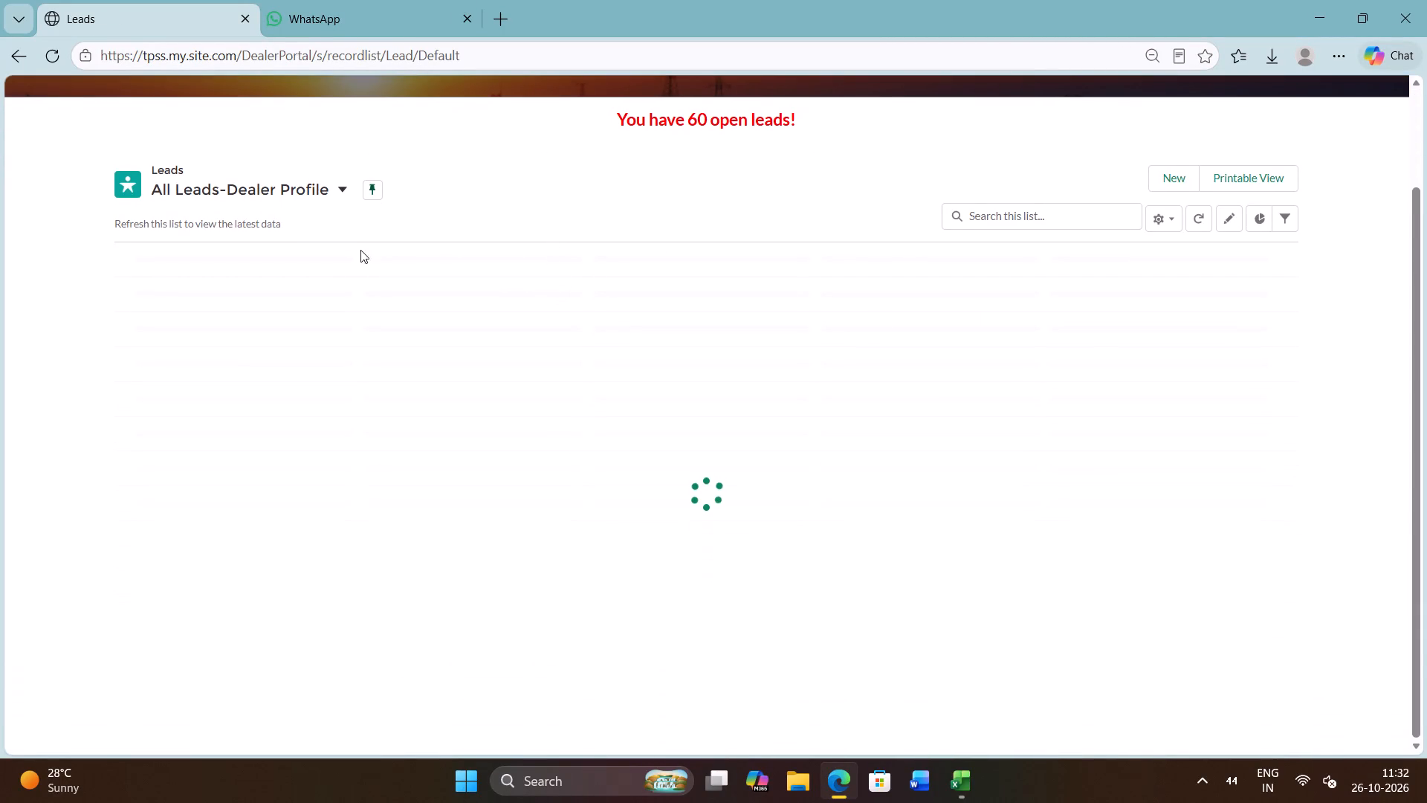
Open the newest lead, created 26/10/2026 9:44 am, change its Lead Status to Qualified and save the record.
{"action": "scroll", "coordinate": [420, 316], "scroll_direction": "down", "scroll_amount": 3}
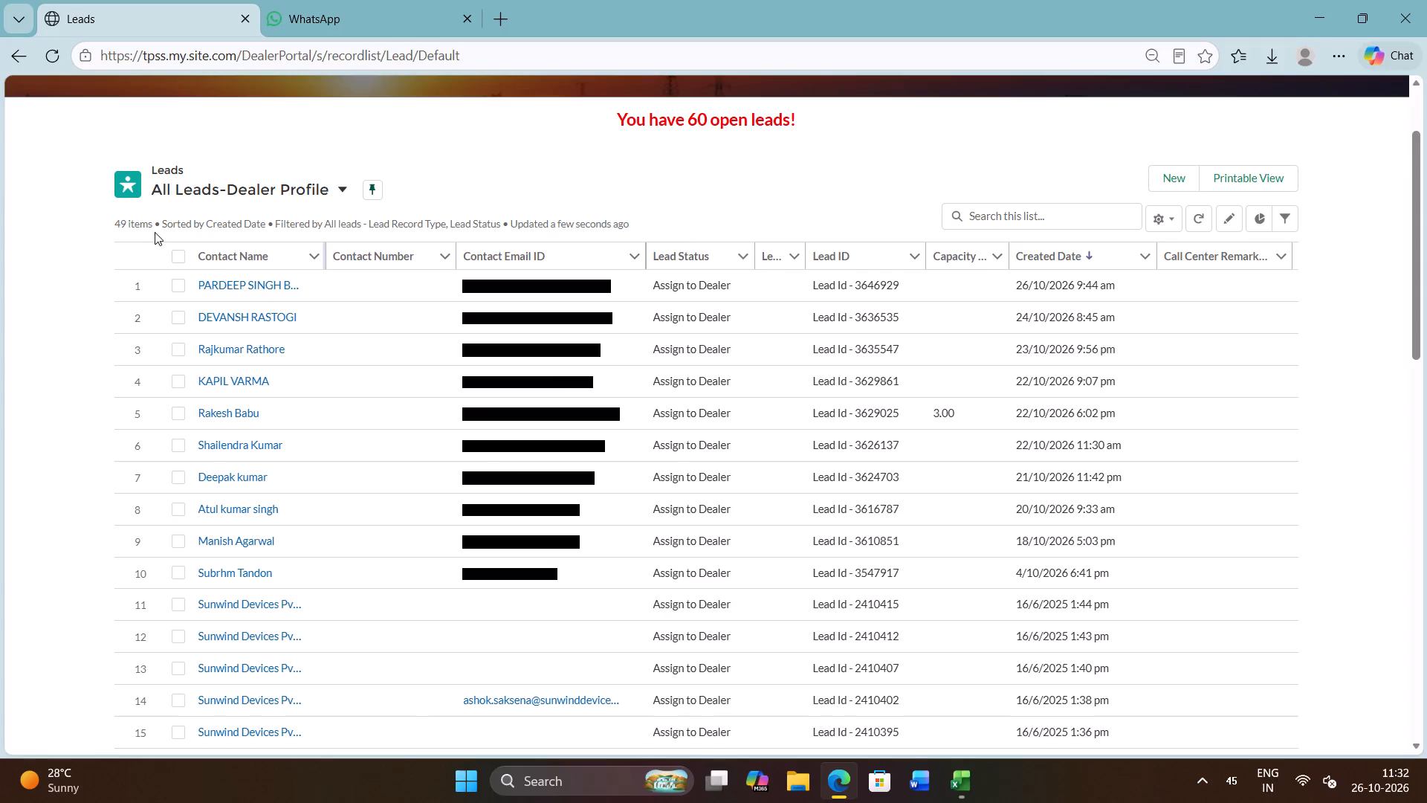
{"action": "left_click", "coordinate": [238, 282]}
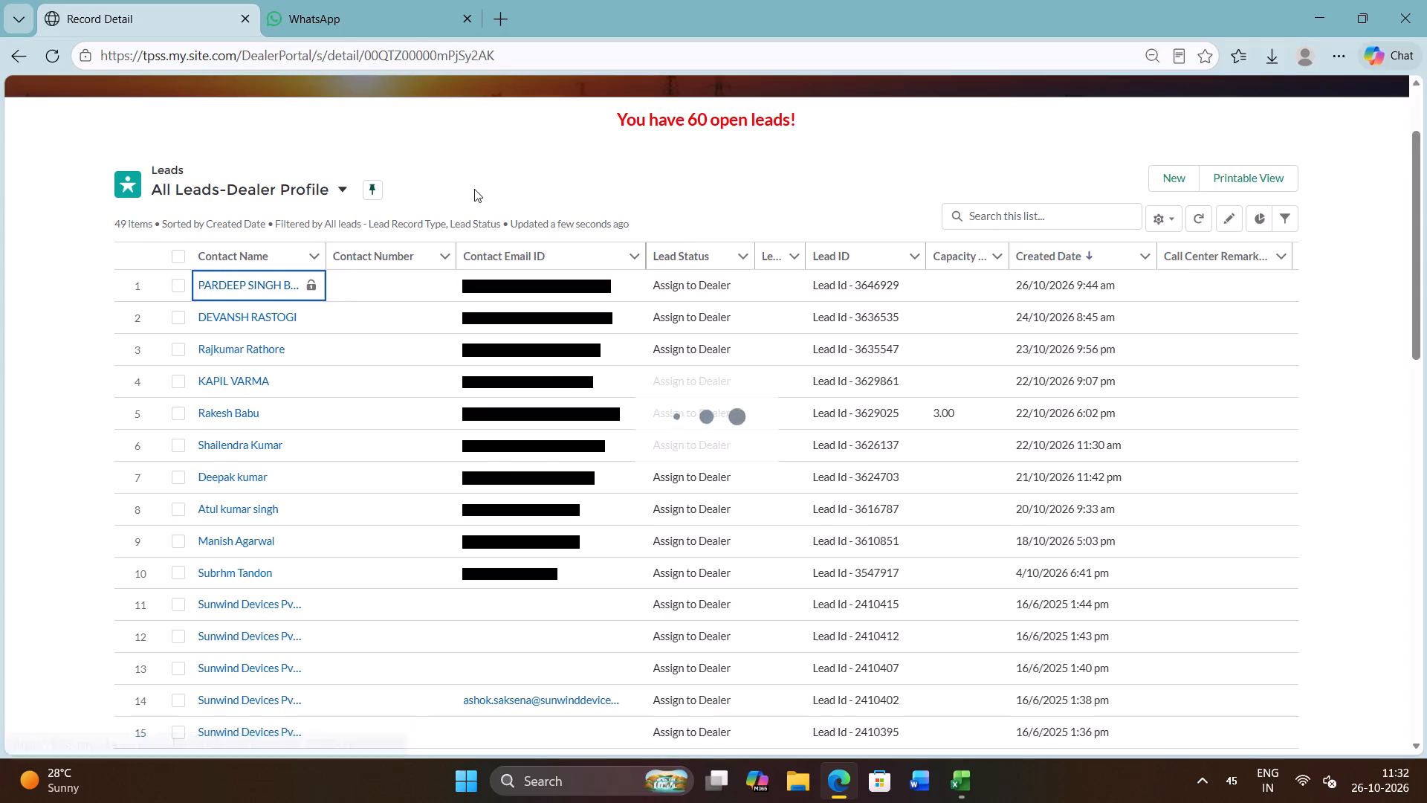
{"action": "left_click", "coordinate": [725, 425]}
{"action": "scroll", "coordinate": [543, 463], "scroll_direction": "down", "scroll_amount": 3}
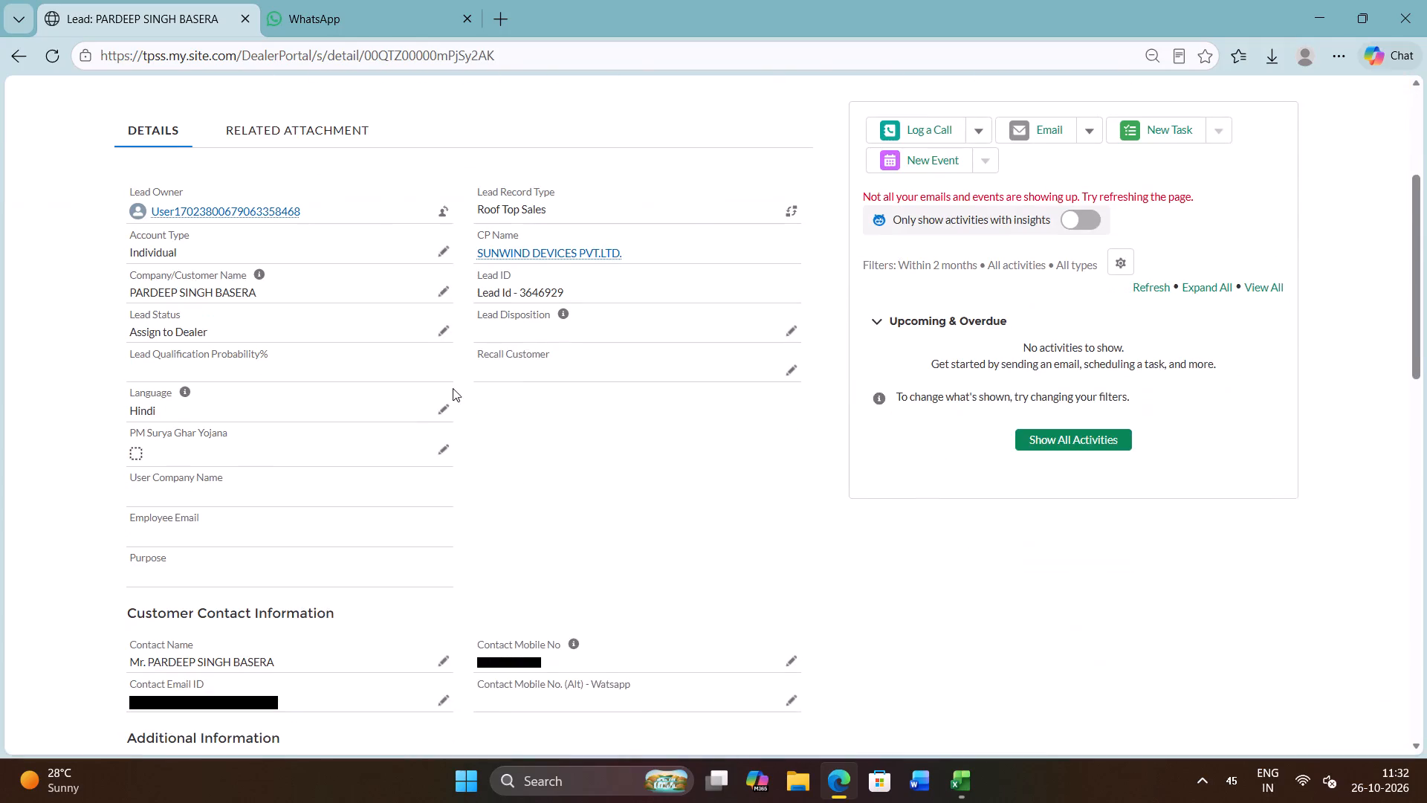
{"action": "left_click", "coordinate": [447, 325]}
{"action": "left_click", "coordinate": [271, 340]}
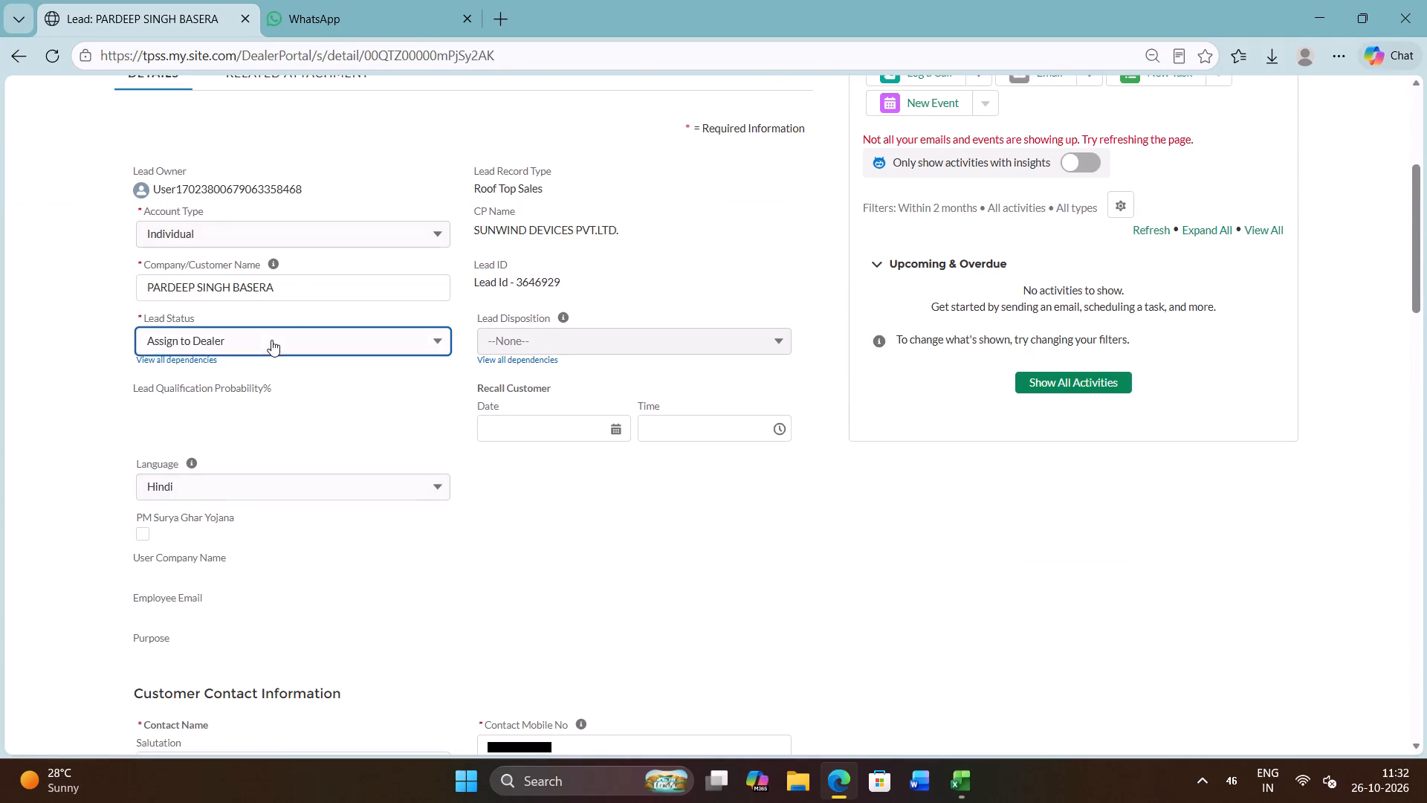
{"action": "left_click", "coordinate": [229, 554]}
{"action": "scroll", "coordinate": [539, 610], "scroll_direction": "down", "scroll_amount": 19}
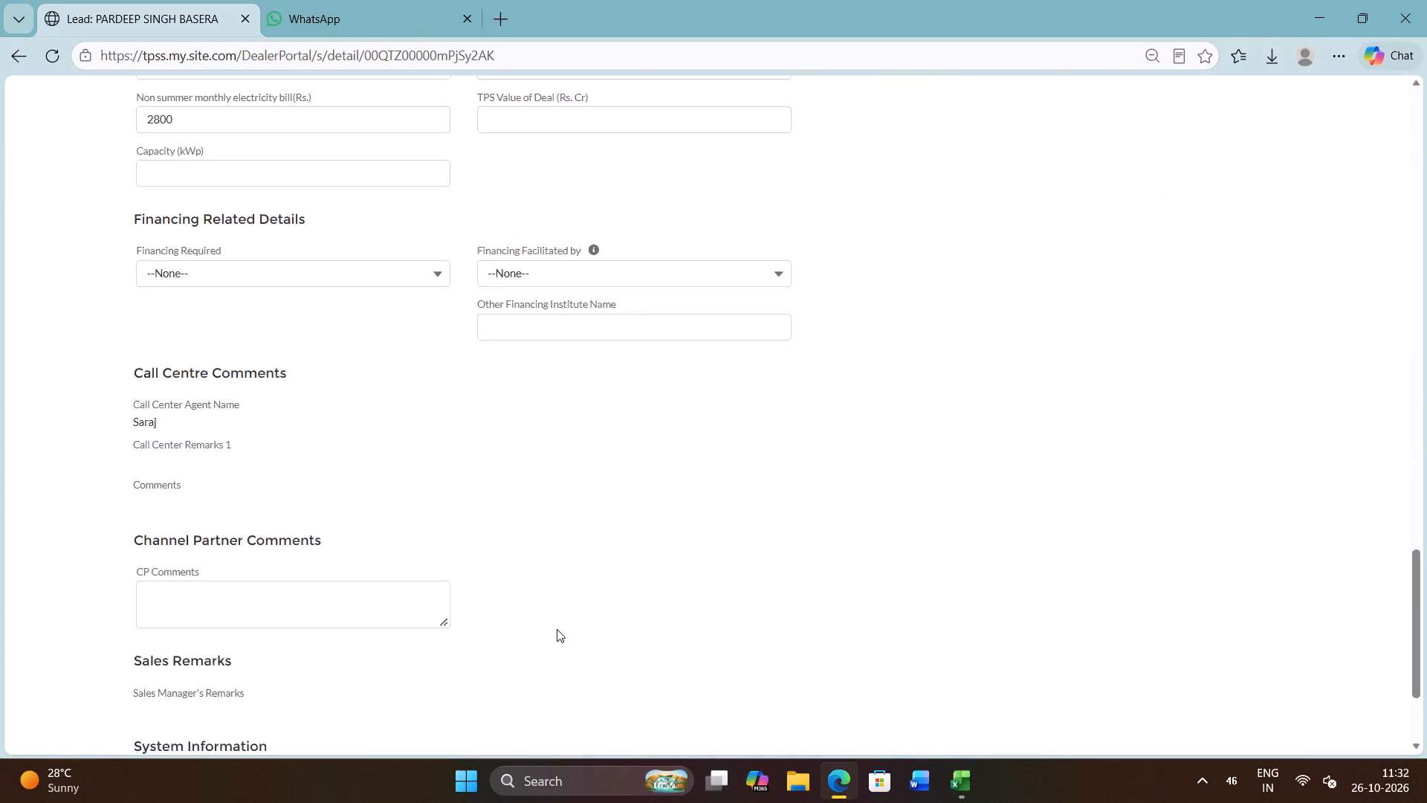
{"action": "scroll", "coordinate": [557, 629], "scroll_direction": "down", "scroll_amount": 5}
{"action": "left_click", "coordinate": [473, 662]}
{"action": "left_click", "coordinate": [489, 678]}
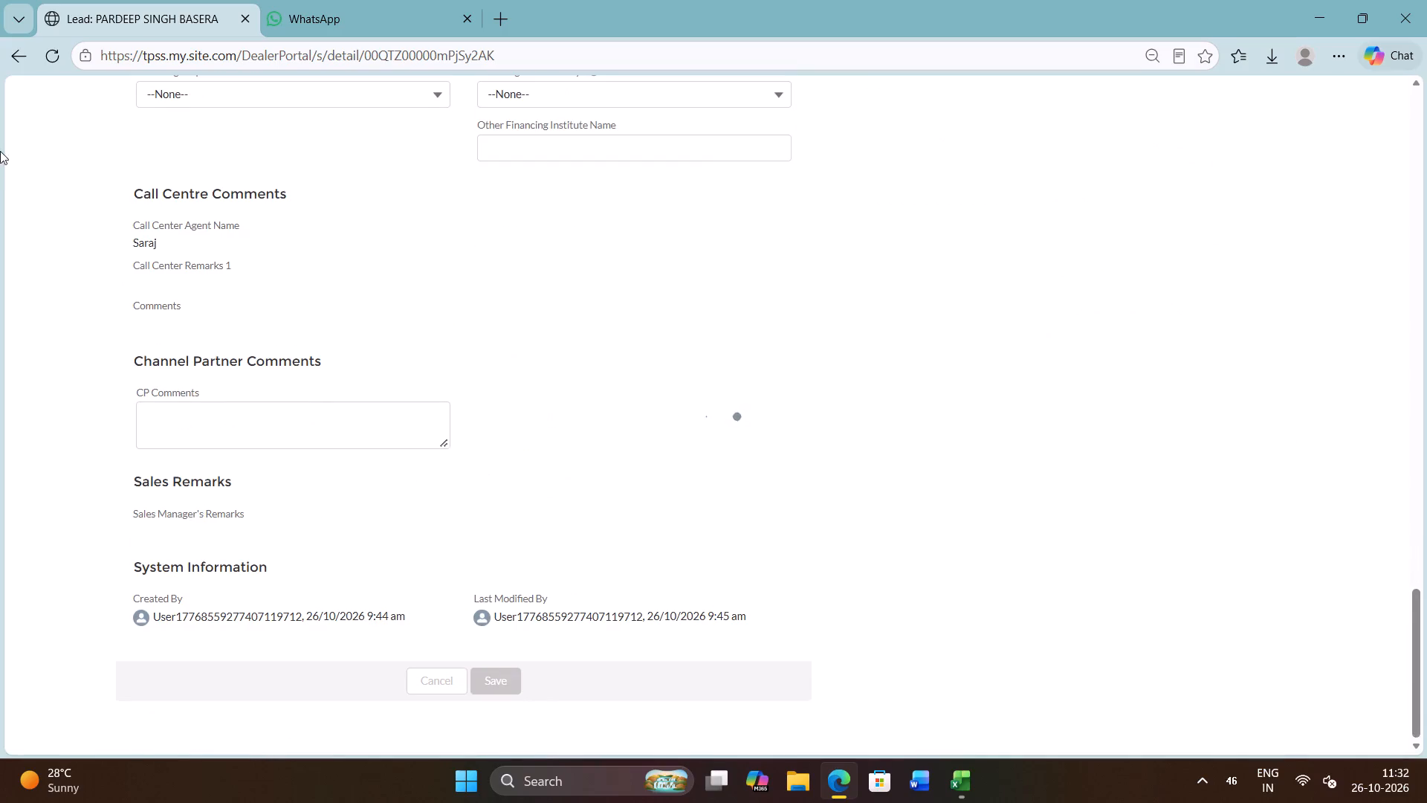
{"action": "left_click", "coordinate": [699, 432]}
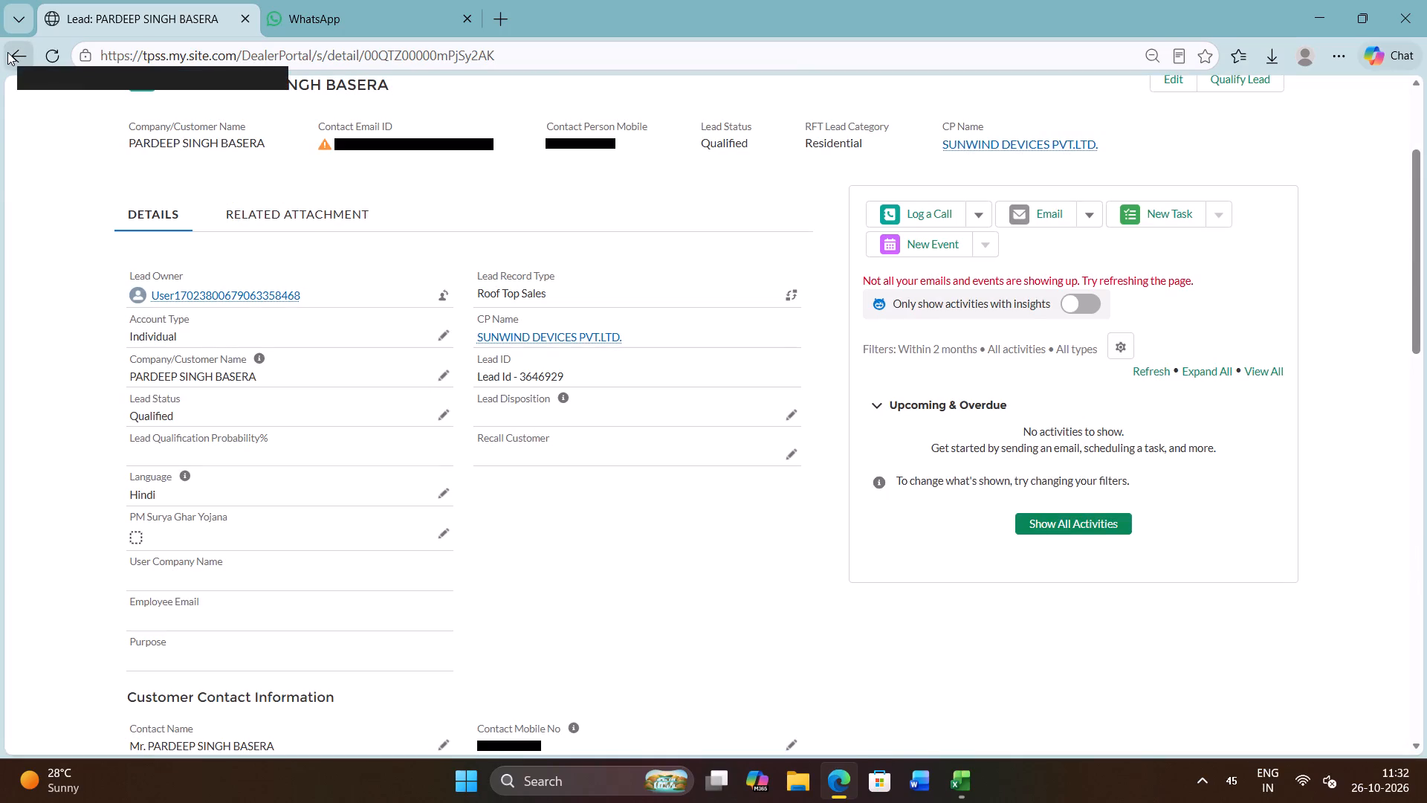
Return to the All Leads-Dealer Profile list and open the lead created 24/10/2026 8:45 am.
{"action": "left_click", "coordinate": [7, 52]}
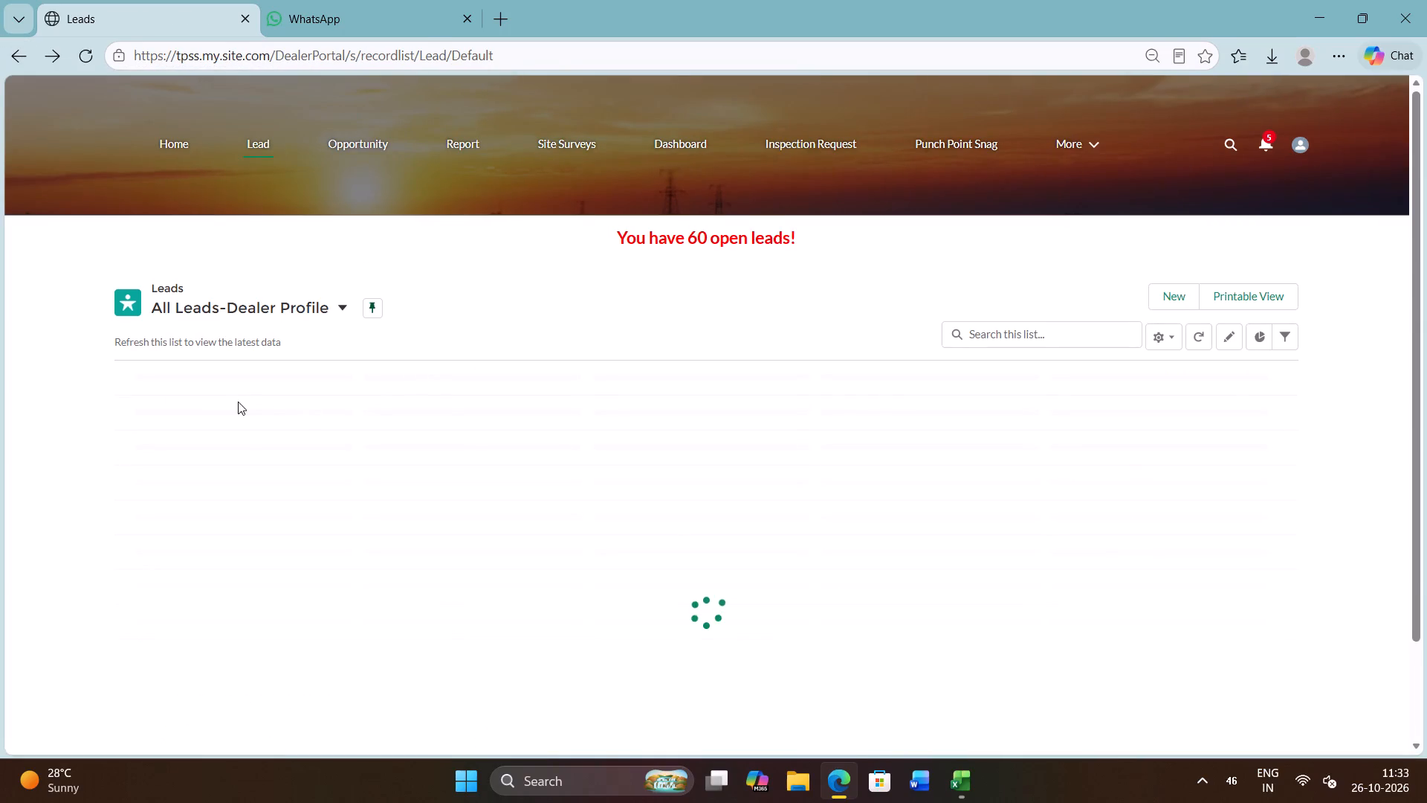
{"action": "left_click", "coordinate": [236, 411]}
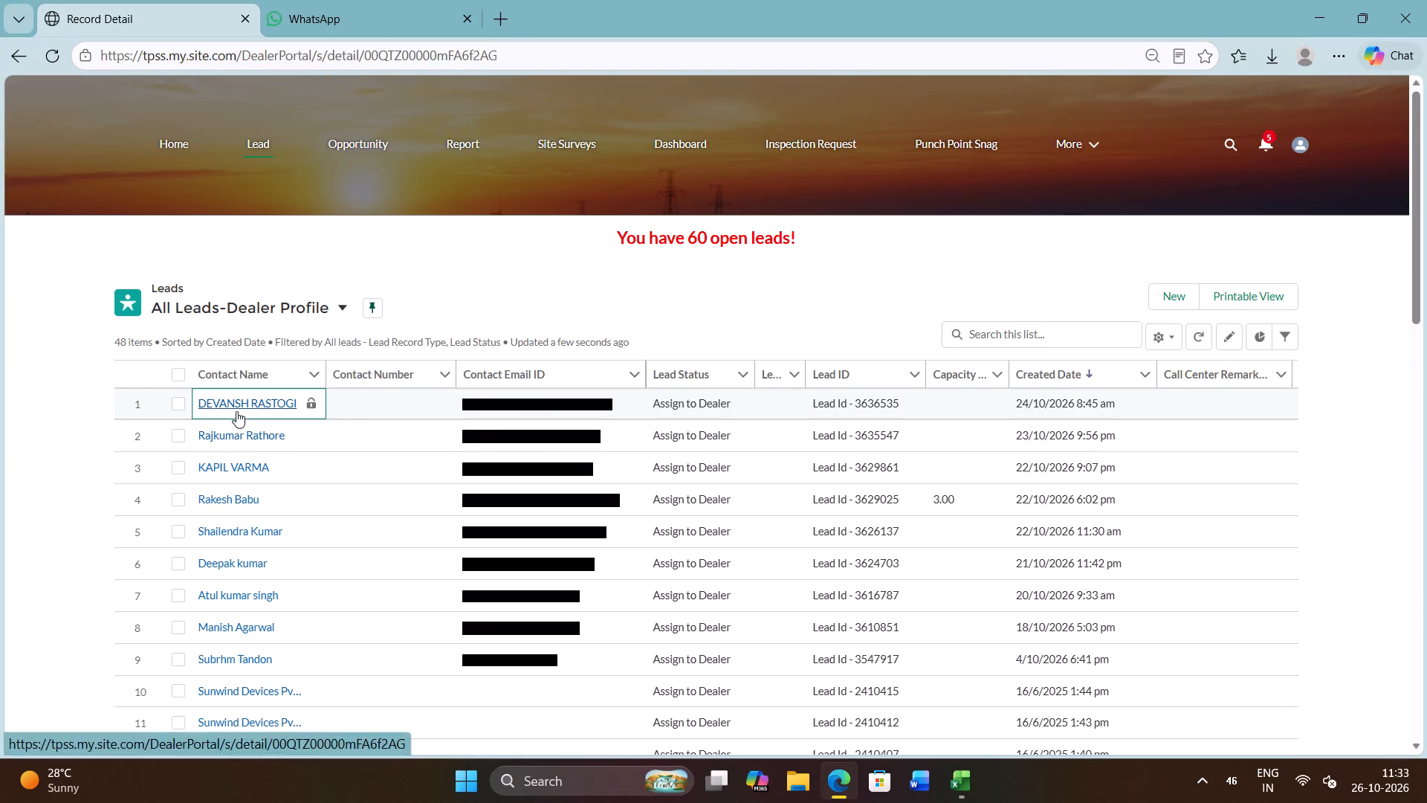
Return to the All Leads-Dealer Profile list and open the lead created 22/10/2026 11:30 am.
{"action": "left_click", "coordinate": [8, 57]}
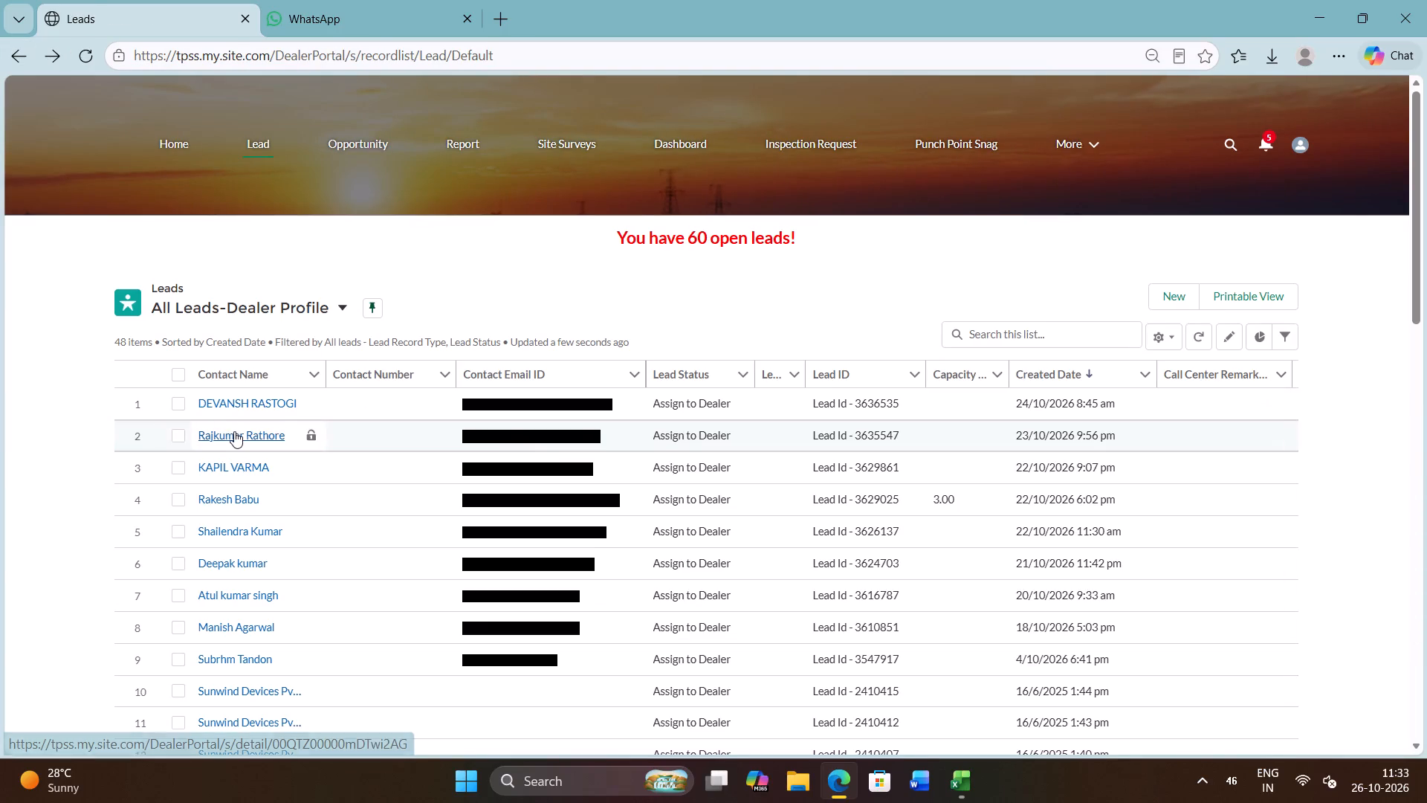
{"action": "left_click", "coordinate": [240, 534]}
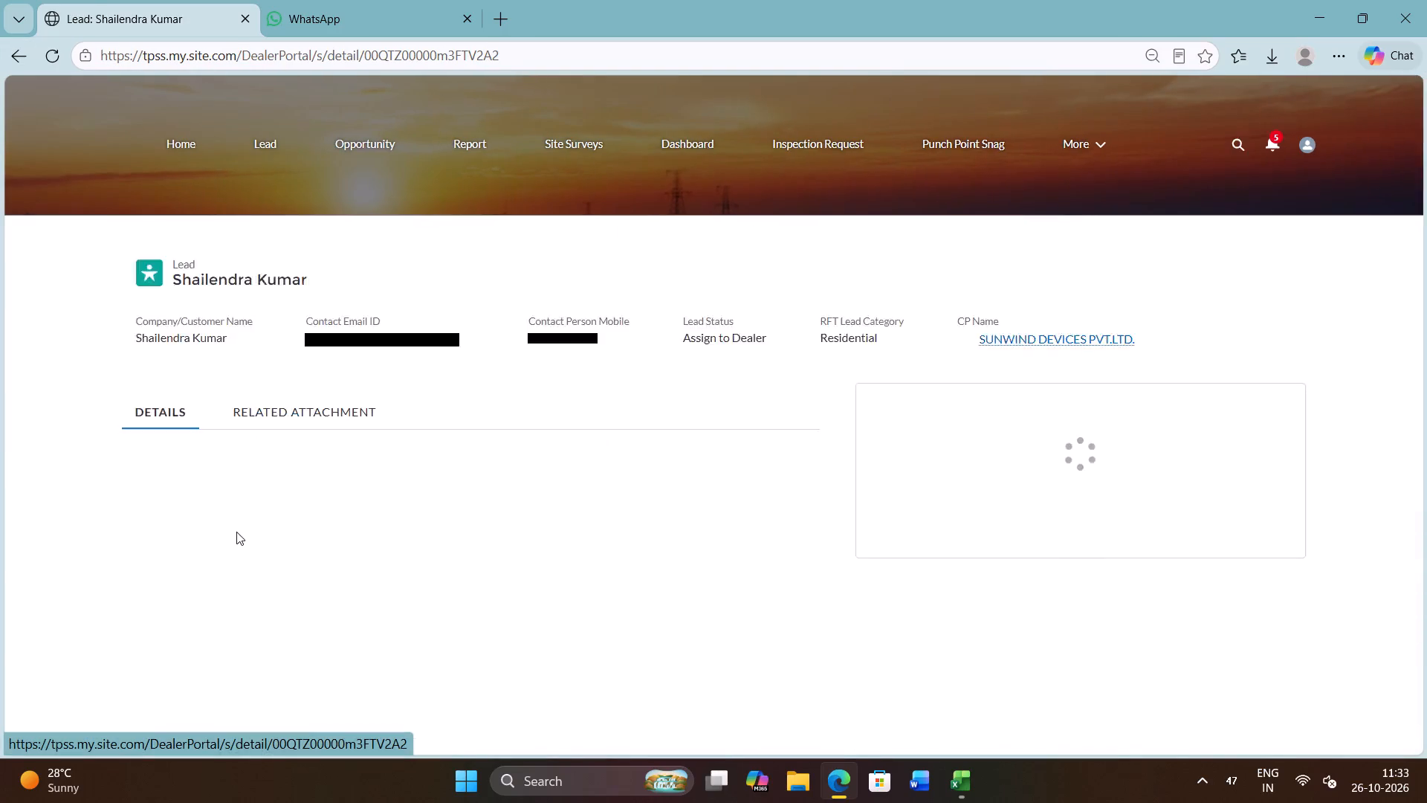
Change the opened lead's Lead Status to Qualified in its details and save the record.
{"action": "left_click", "coordinate": [693, 446]}
{"action": "scroll", "coordinate": [441, 532], "scroll_direction": "down", "scroll_amount": 1}
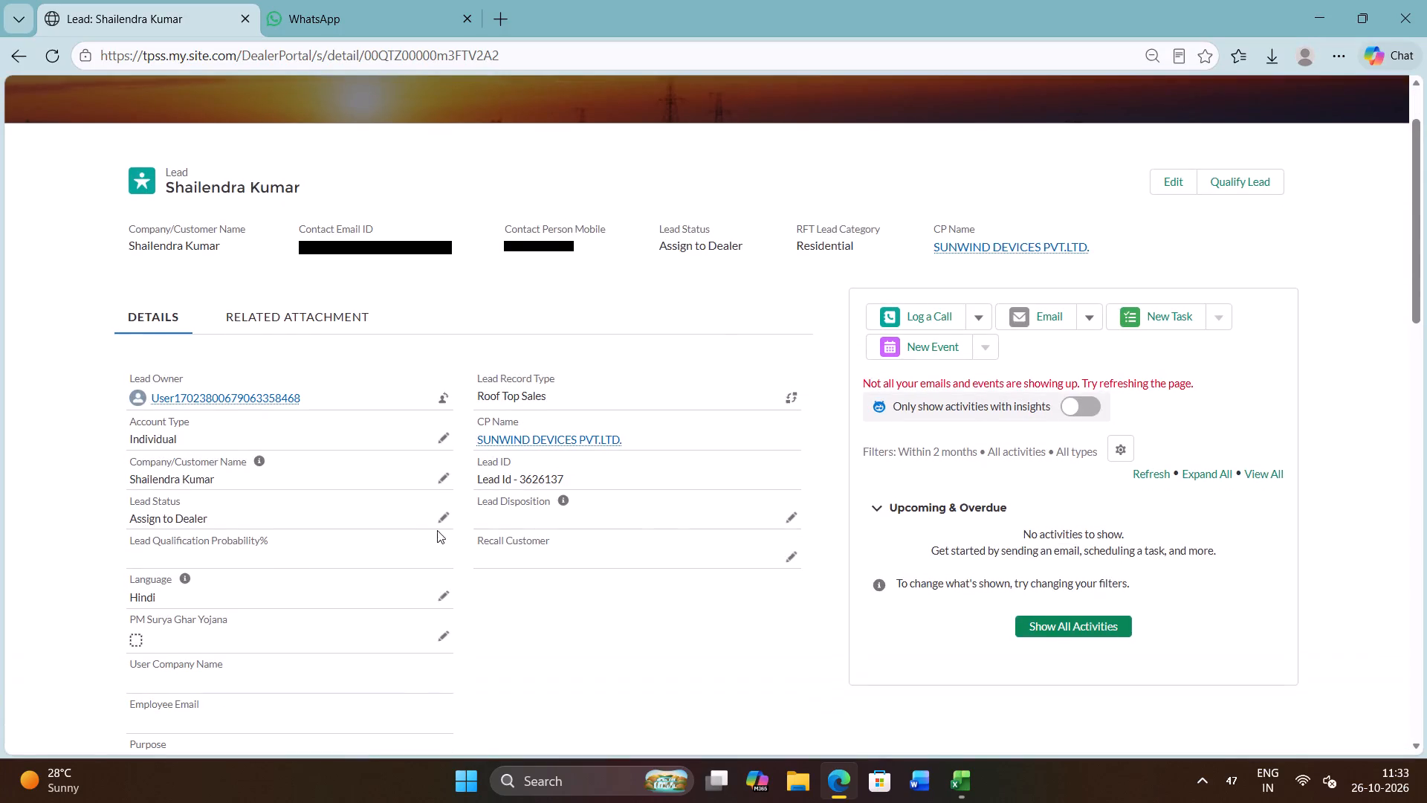
{"action": "left_click", "coordinate": [442, 534]}
{"action": "left_click", "coordinate": [441, 520]}
{"action": "left_click", "coordinate": [222, 533]}
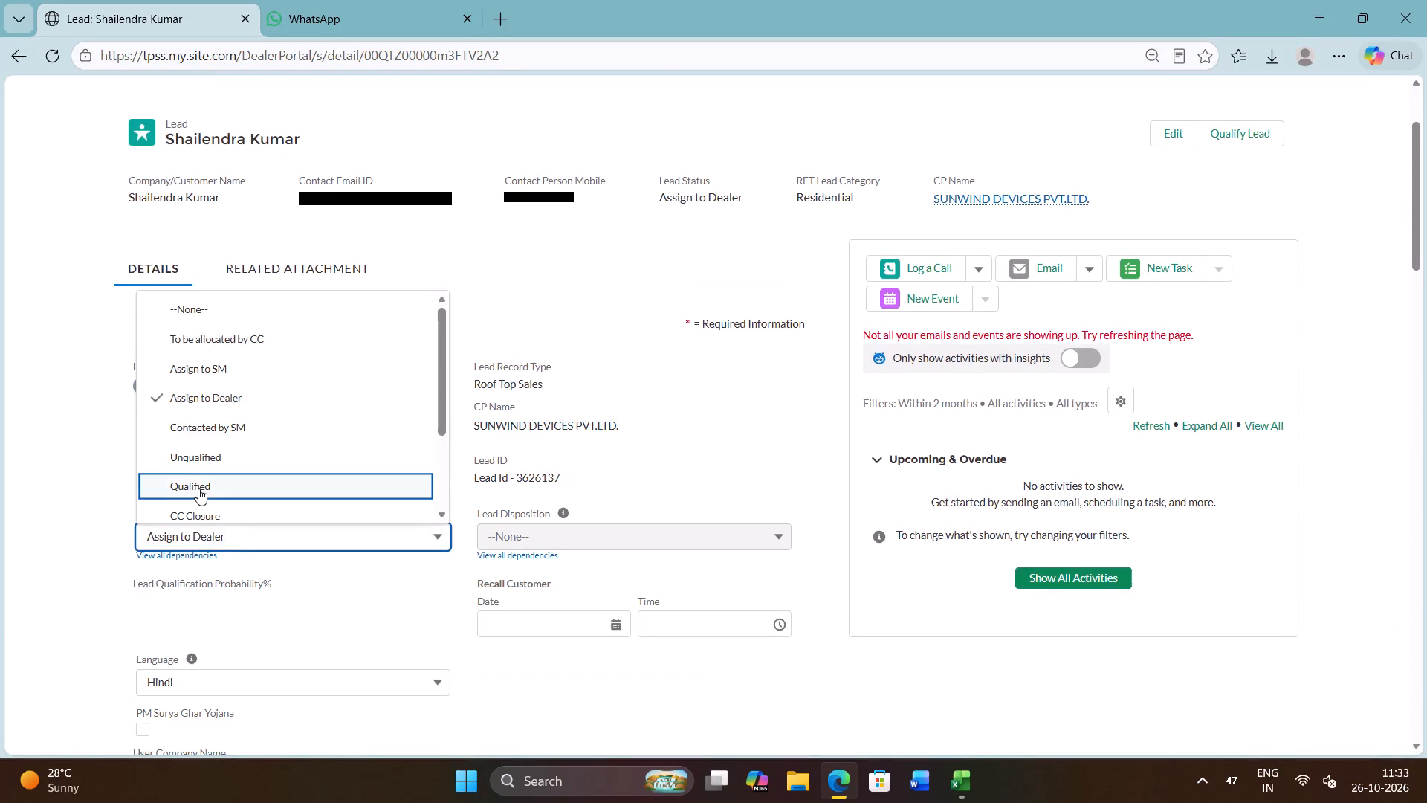
{"action": "left_click", "coordinate": [198, 488]}
{"action": "scroll", "coordinate": [615, 670], "scroll_direction": "down", "scroll_amount": 20}
{"action": "scroll", "coordinate": [615, 670], "scroll_direction": "down", "scroll_amount": 11}
{"action": "left_click", "coordinate": [498, 669]}
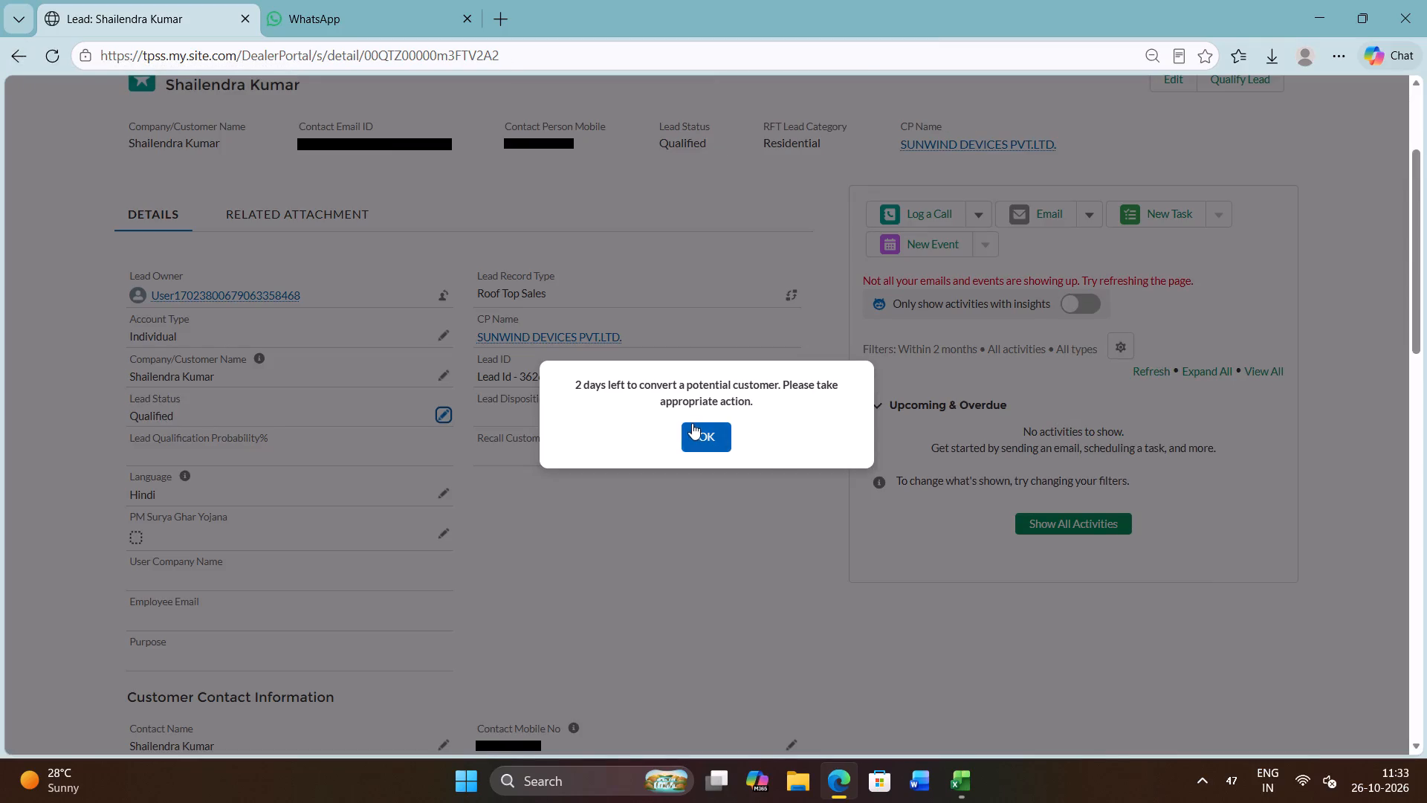
{"action": "left_click", "coordinate": [687, 437]}
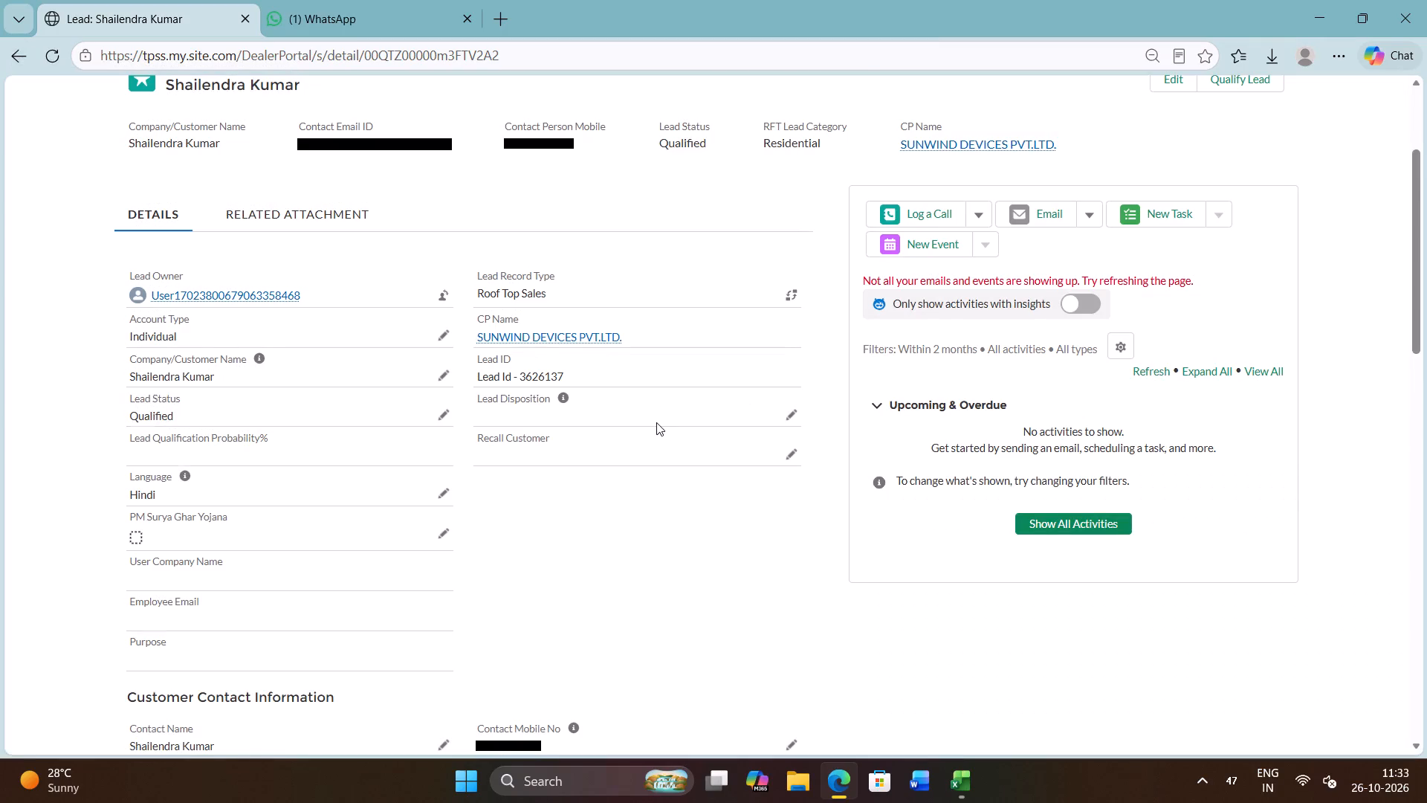
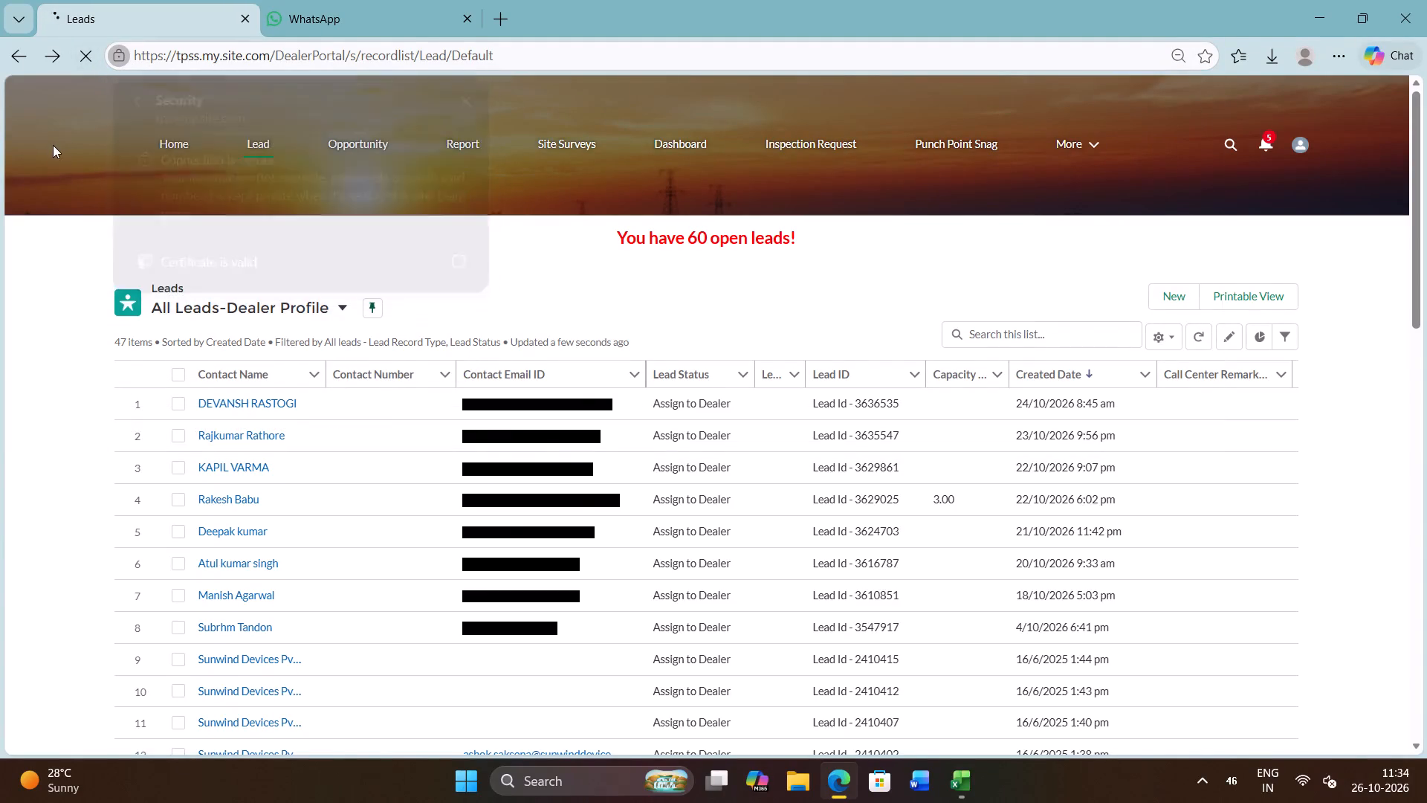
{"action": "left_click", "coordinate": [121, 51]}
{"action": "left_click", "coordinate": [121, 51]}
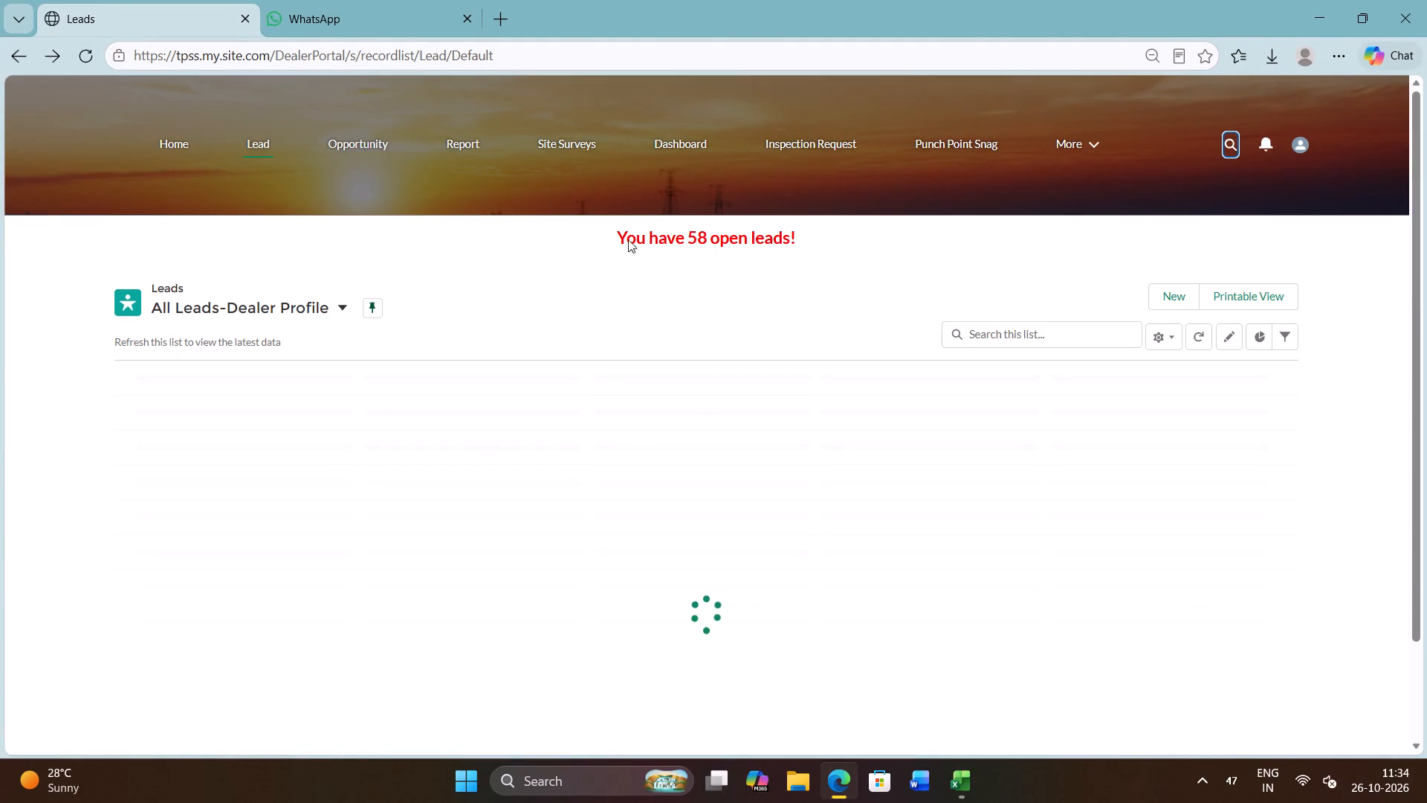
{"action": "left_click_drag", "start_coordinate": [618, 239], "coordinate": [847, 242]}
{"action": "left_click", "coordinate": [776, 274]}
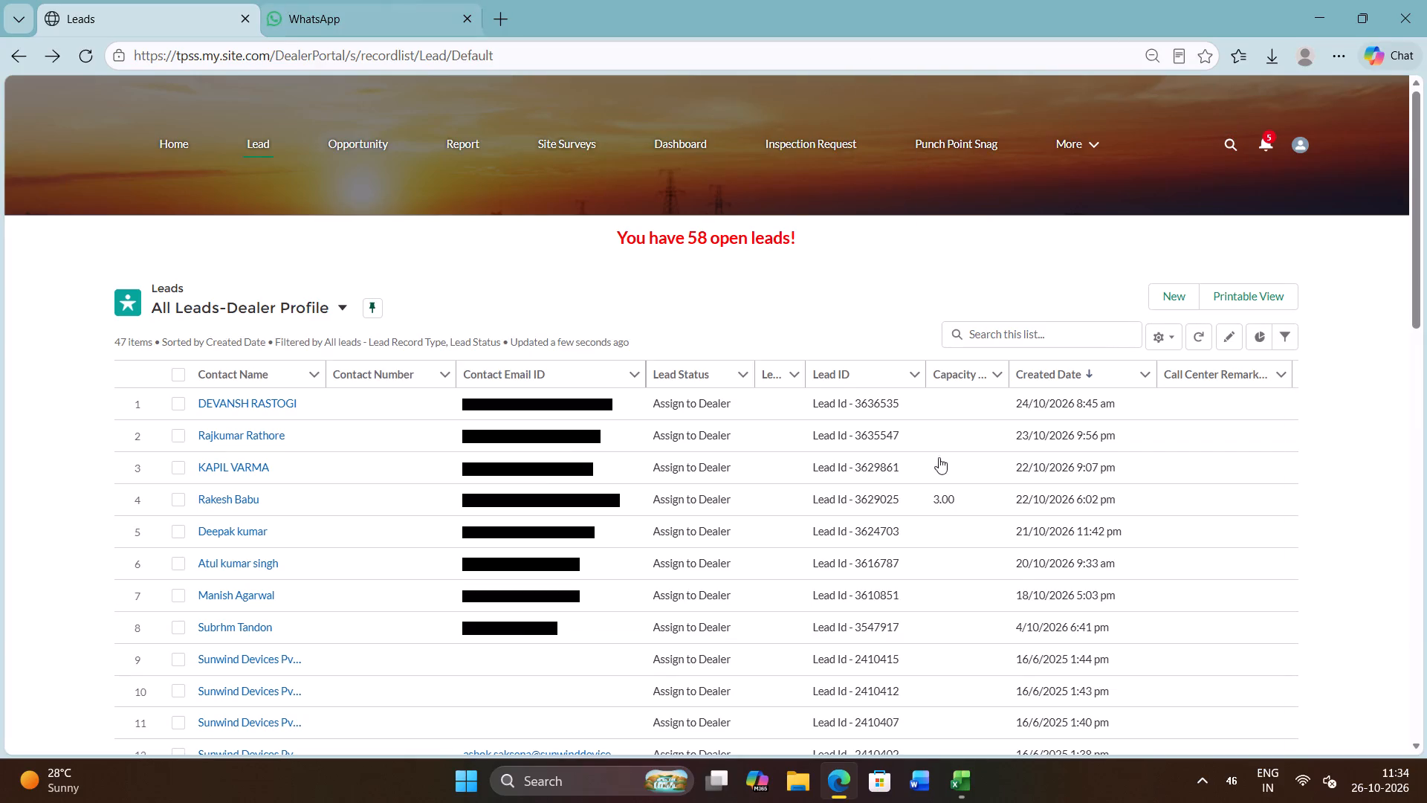
{"action": "left_click", "coordinate": [962, 797]}
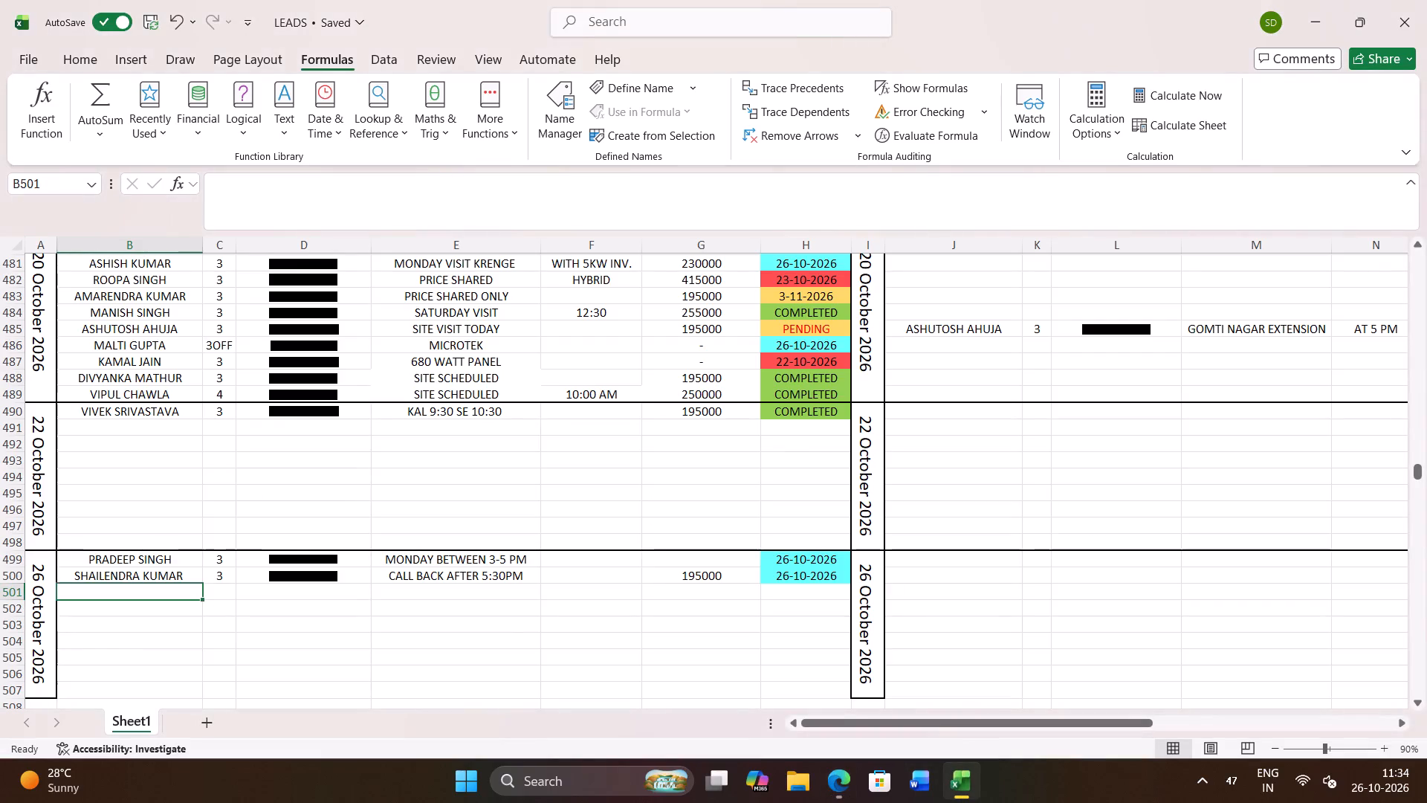
{"action": "left_click_drag", "start_coordinate": [795, 363], "coordinate": [751, 361]}
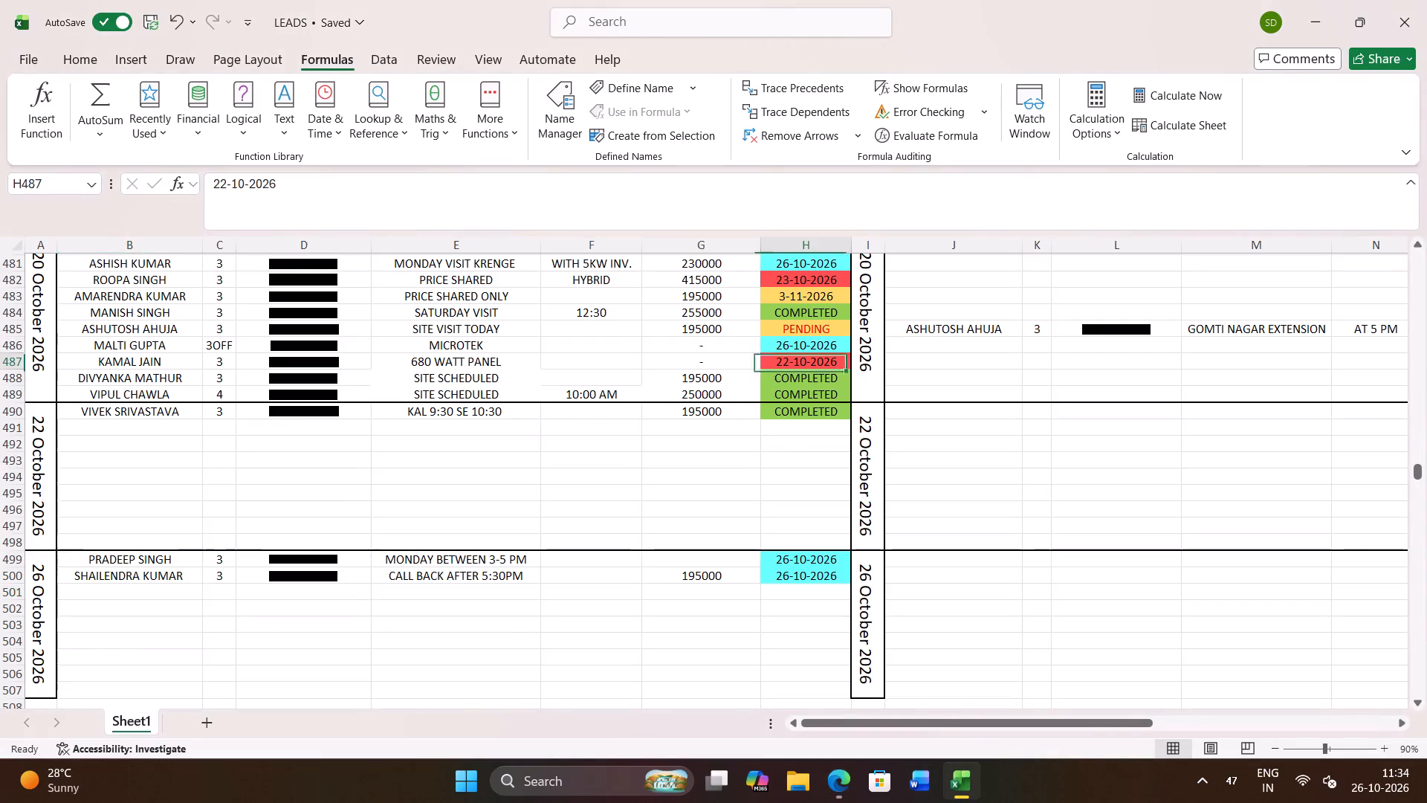
{"action": "left_click_drag", "start_coordinate": [751, 361], "coordinate": [99, 364]}
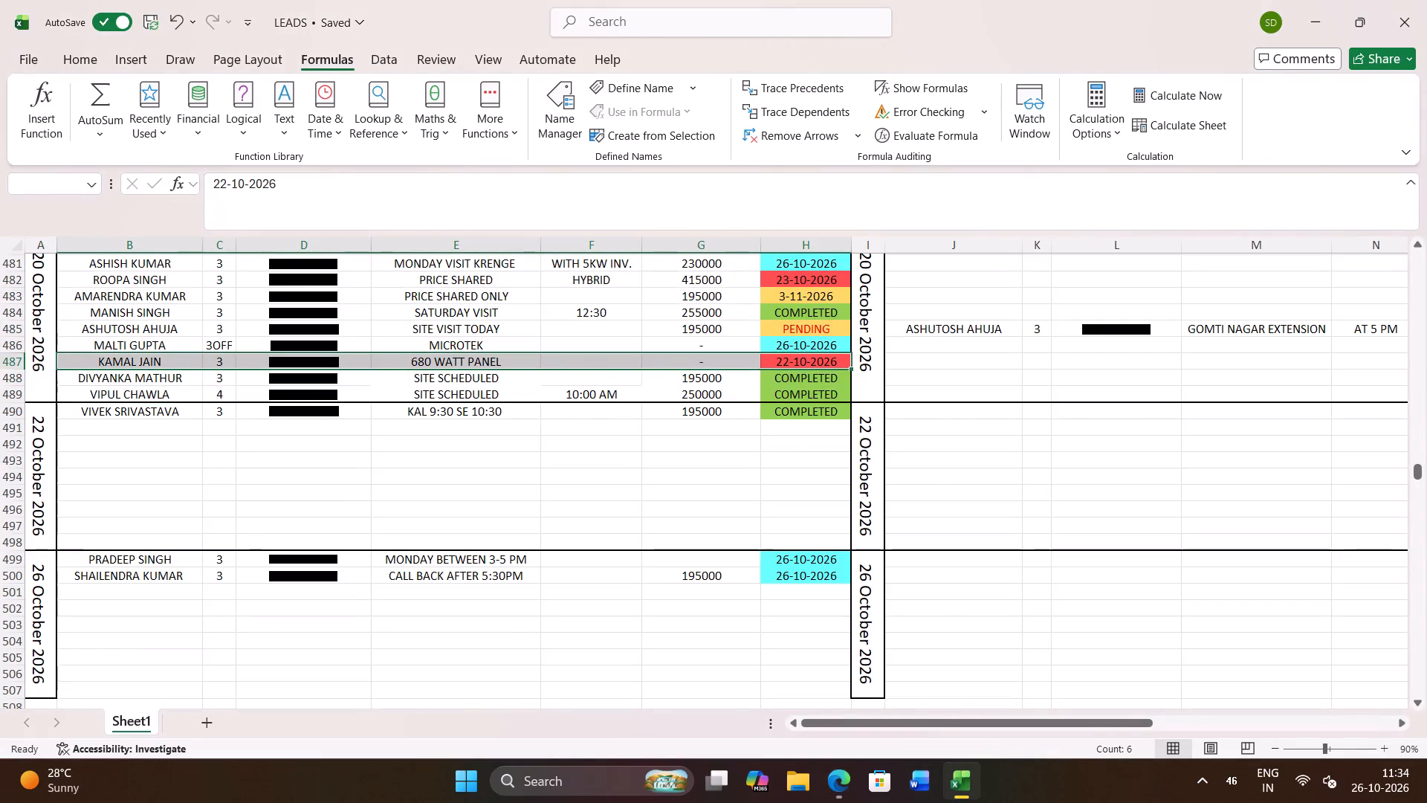
{"action": "scroll", "coordinate": [773, 373], "scroll_direction": "up", "scroll_amount": 8}
{"action": "scroll", "coordinate": [774, 374], "scroll_direction": "up", "scroll_amount": 20}
{"action": "scroll", "coordinate": [774, 374], "scroll_direction": "up", "scroll_amount": 3}
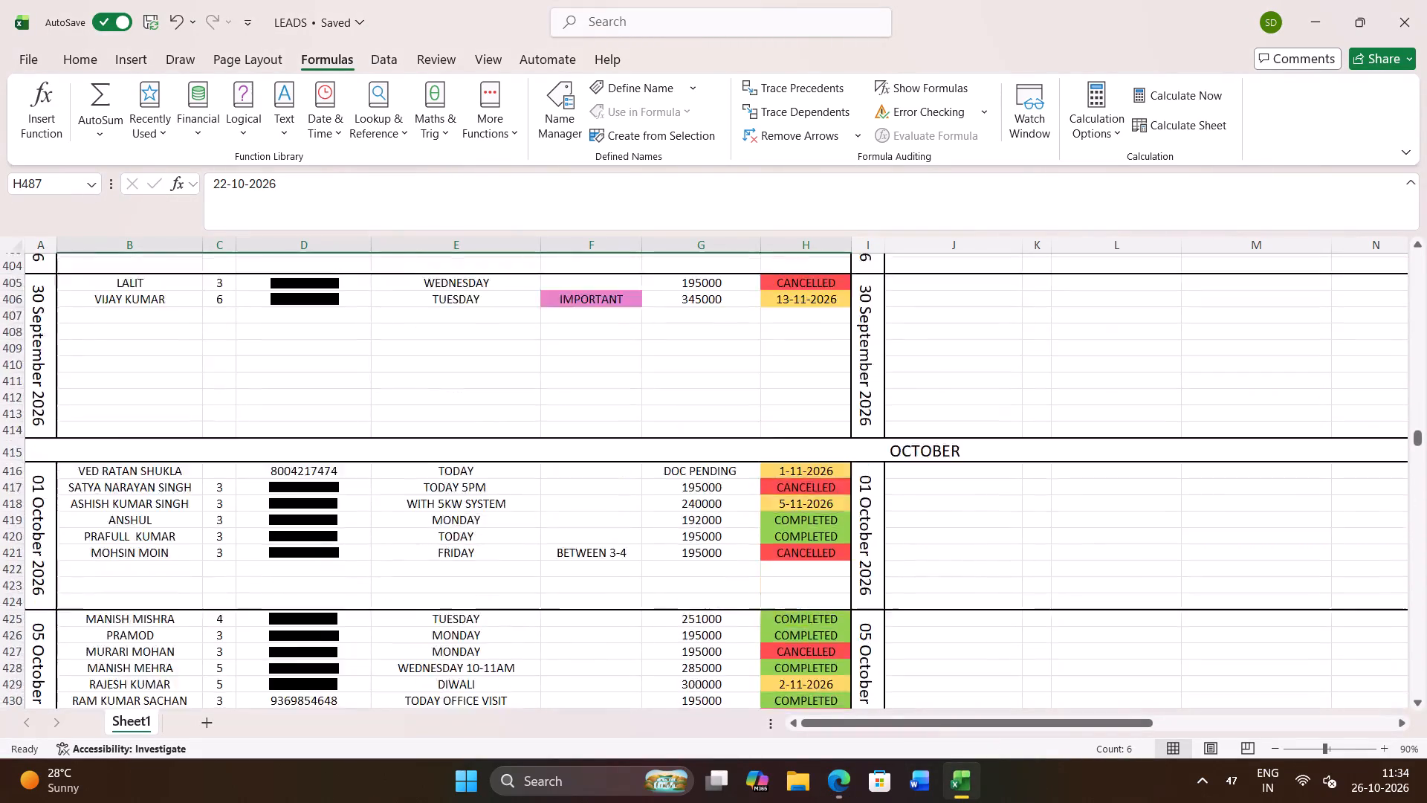
{"action": "scroll", "coordinate": [774, 374], "scroll_direction": "up", "scroll_amount": 20}
{"action": "scroll", "coordinate": [774, 374], "scroll_direction": "up", "scroll_amount": 11}
{"action": "scroll", "coordinate": [774, 374], "scroll_direction": "down", "scroll_amount": 14}
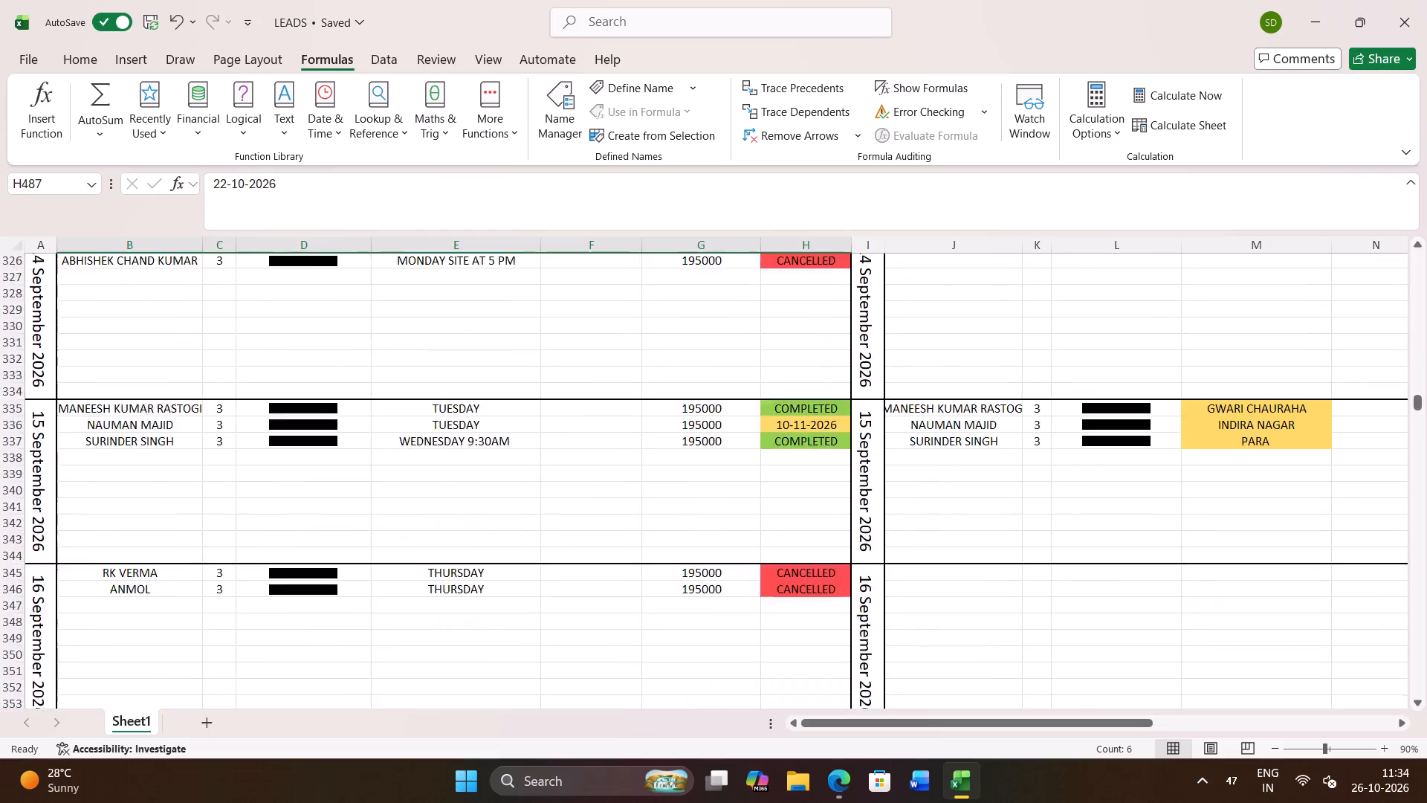
{"action": "scroll", "coordinate": [774, 374], "scroll_direction": "down", "scroll_amount": 9}
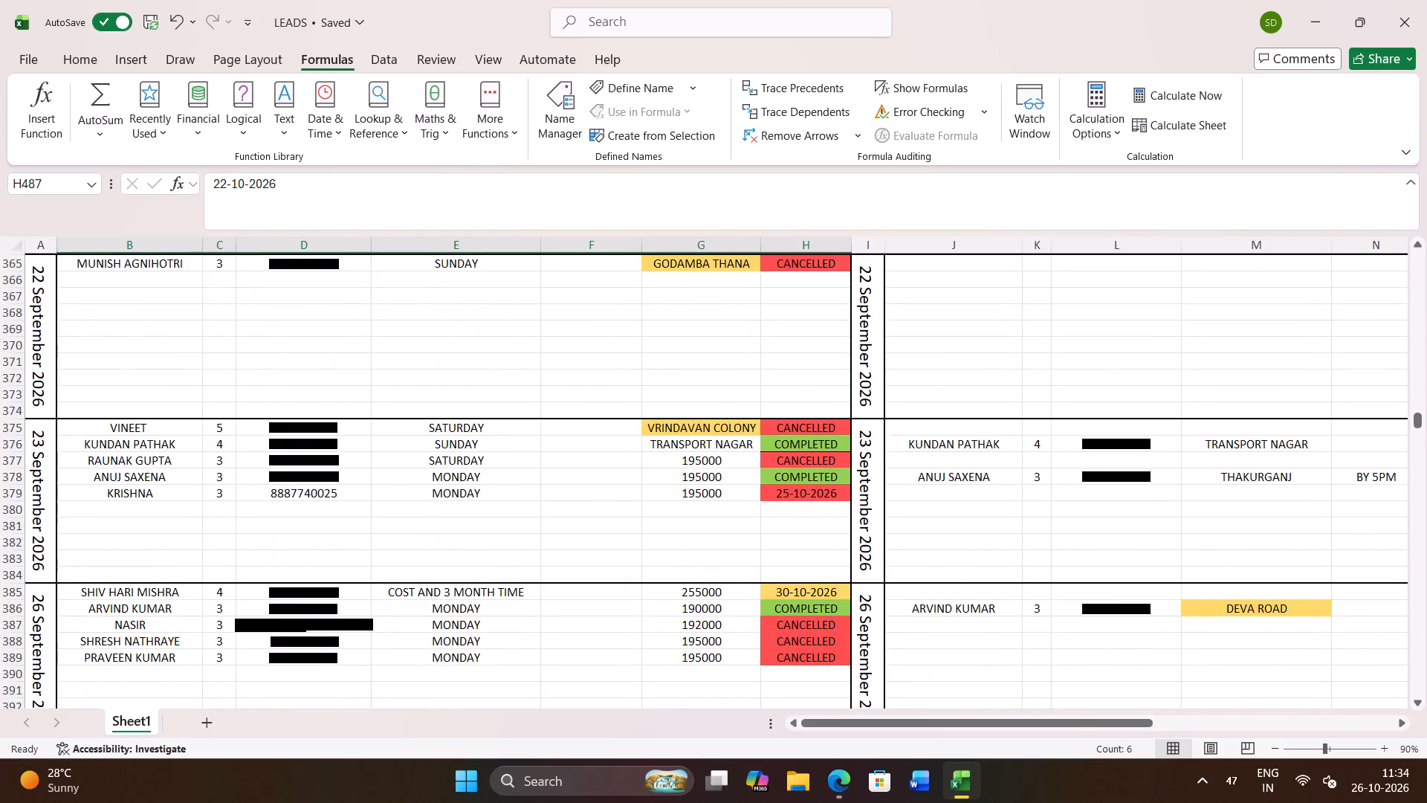
{"action": "left_click_drag", "start_coordinate": [807, 508], "coordinate": [131, 492]}
{"action": "left_click_drag", "start_coordinate": [141, 490], "coordinate": [620, 491]}
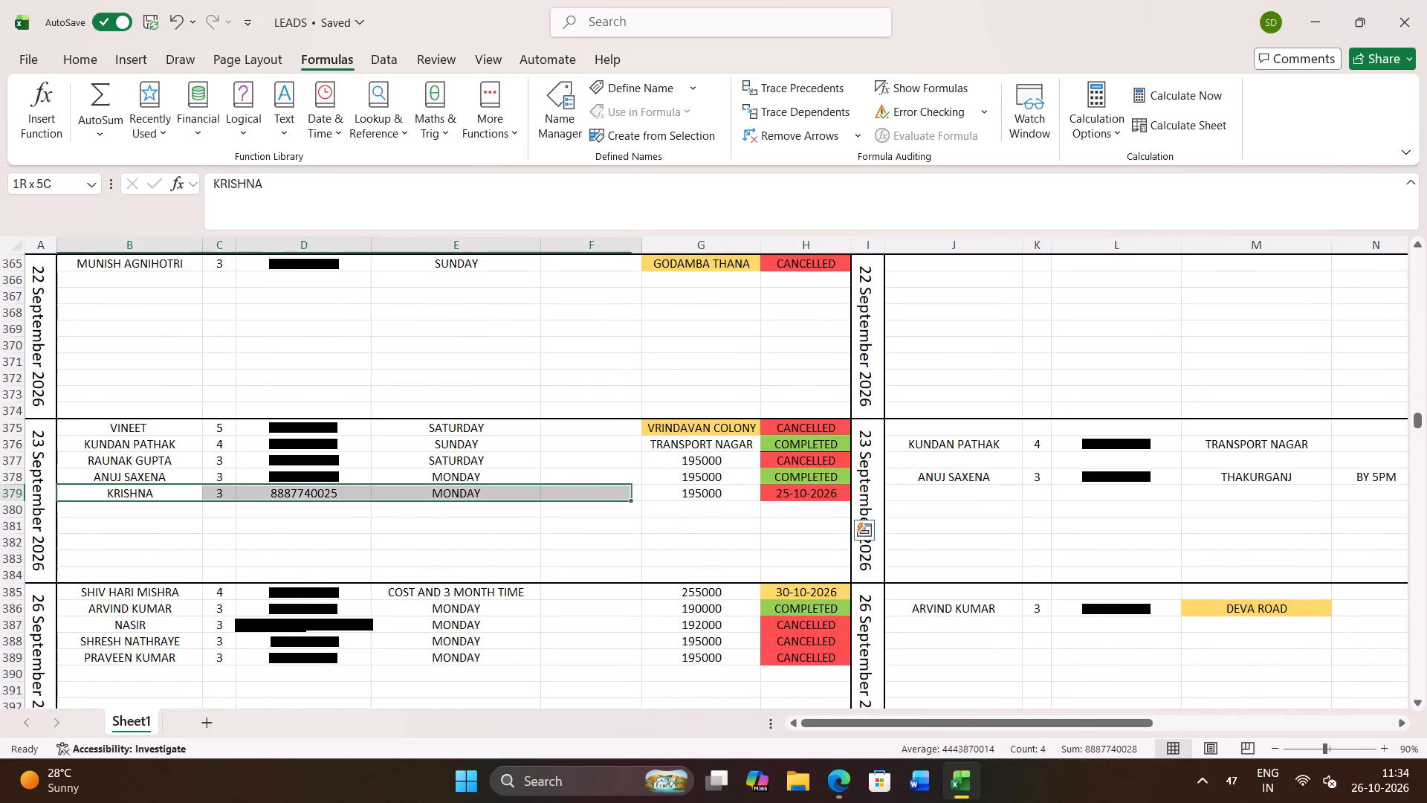
{"action": "left_click_drag", "start_coordinate": [620, 491], "coordinate": [796, 495]}
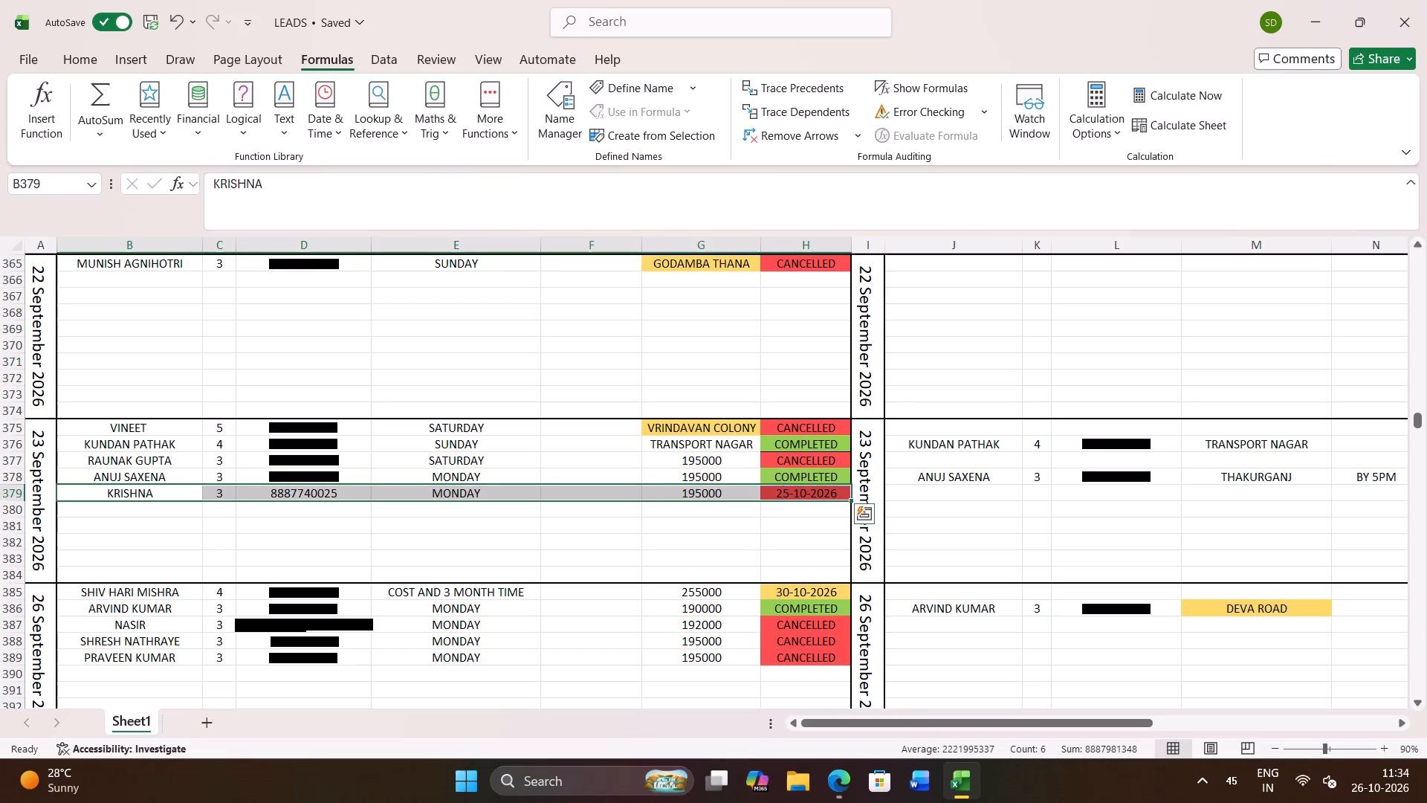
Review the status dates from the late-September entries through mid-October, and examine the 14 October lead dated 26-10-2026 in row 472.
{"action": "scroll", "coordinate": [795, 494], "scroll_direction": "down", "scroll_amount": 5}
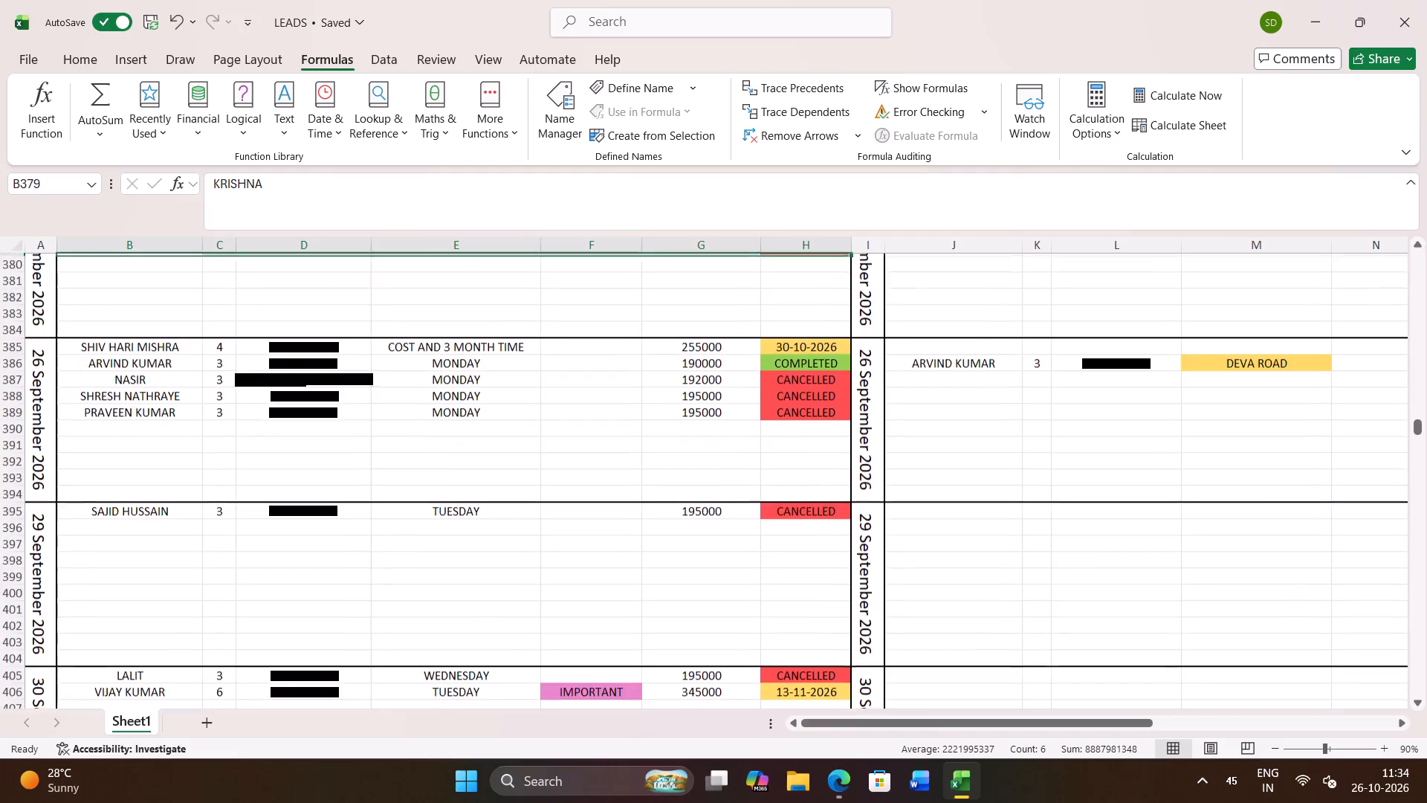
{"action": "scroll", "coordinate": [789, 513], "scroll_direction": "down", "scroll_amount": 11}
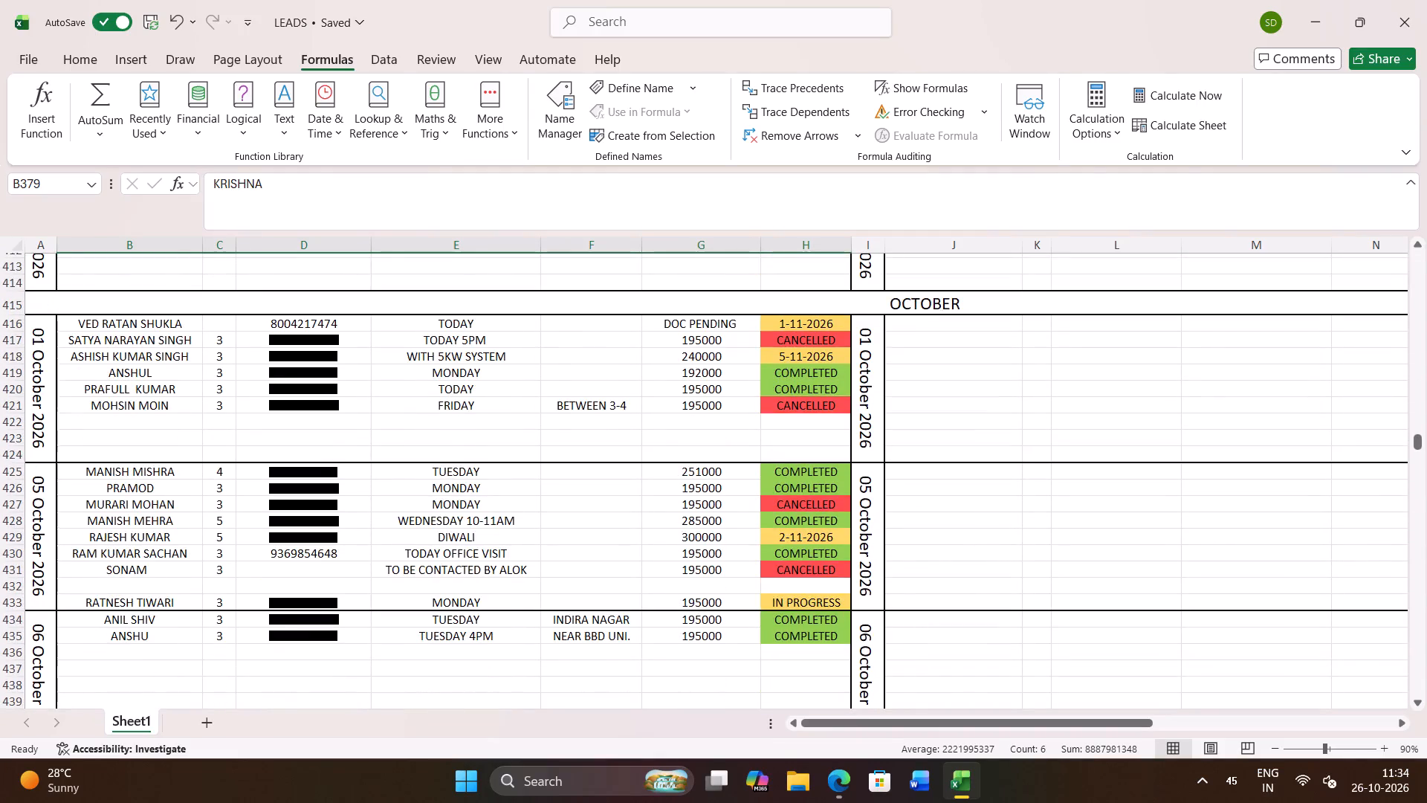
{"action": "scroll", "coordinate": [786, 506], "scroll_direction": "down", "scroll_amount": 8}
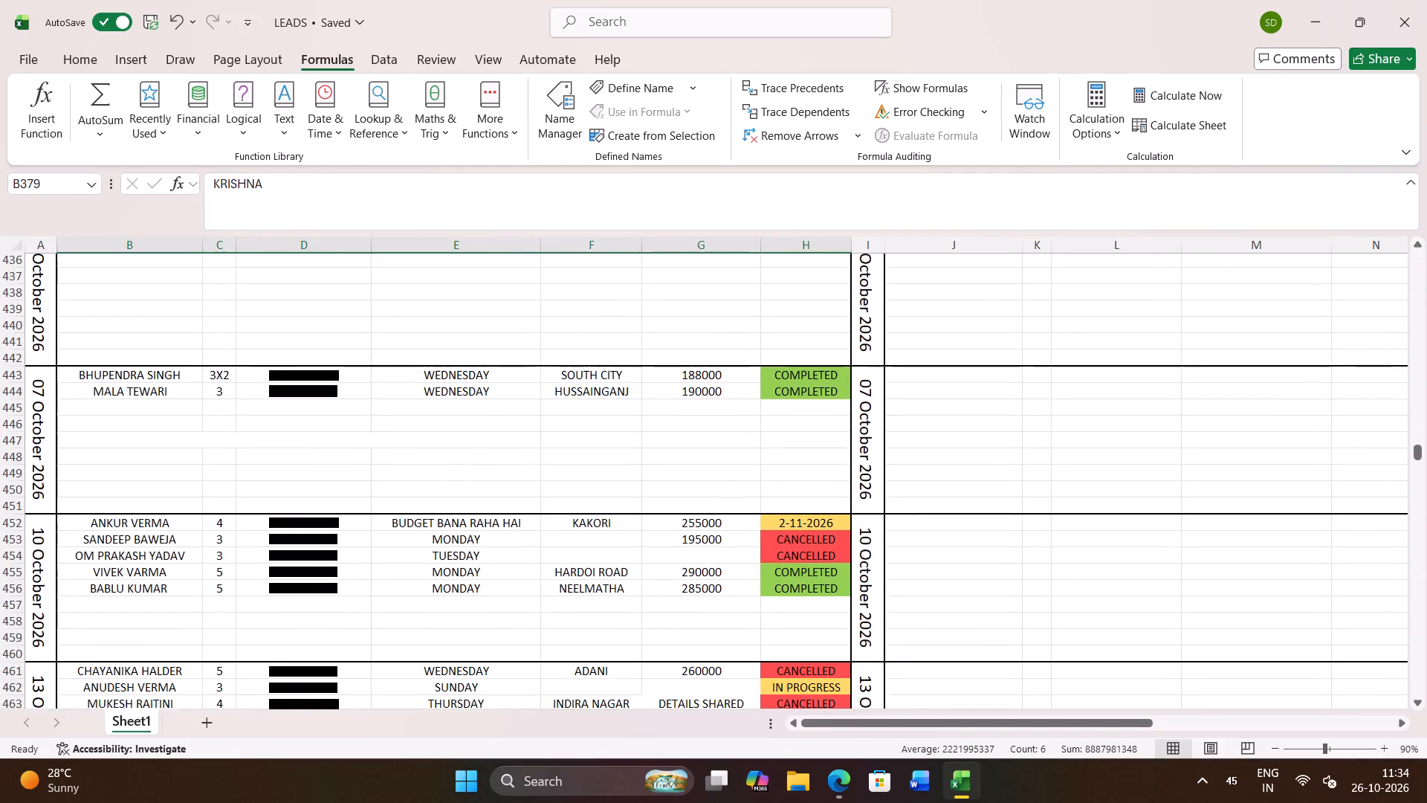
{"action": "scroll", "coordinate": [789, 499], "scroll_direction": "down", "scroll_amount": 4}
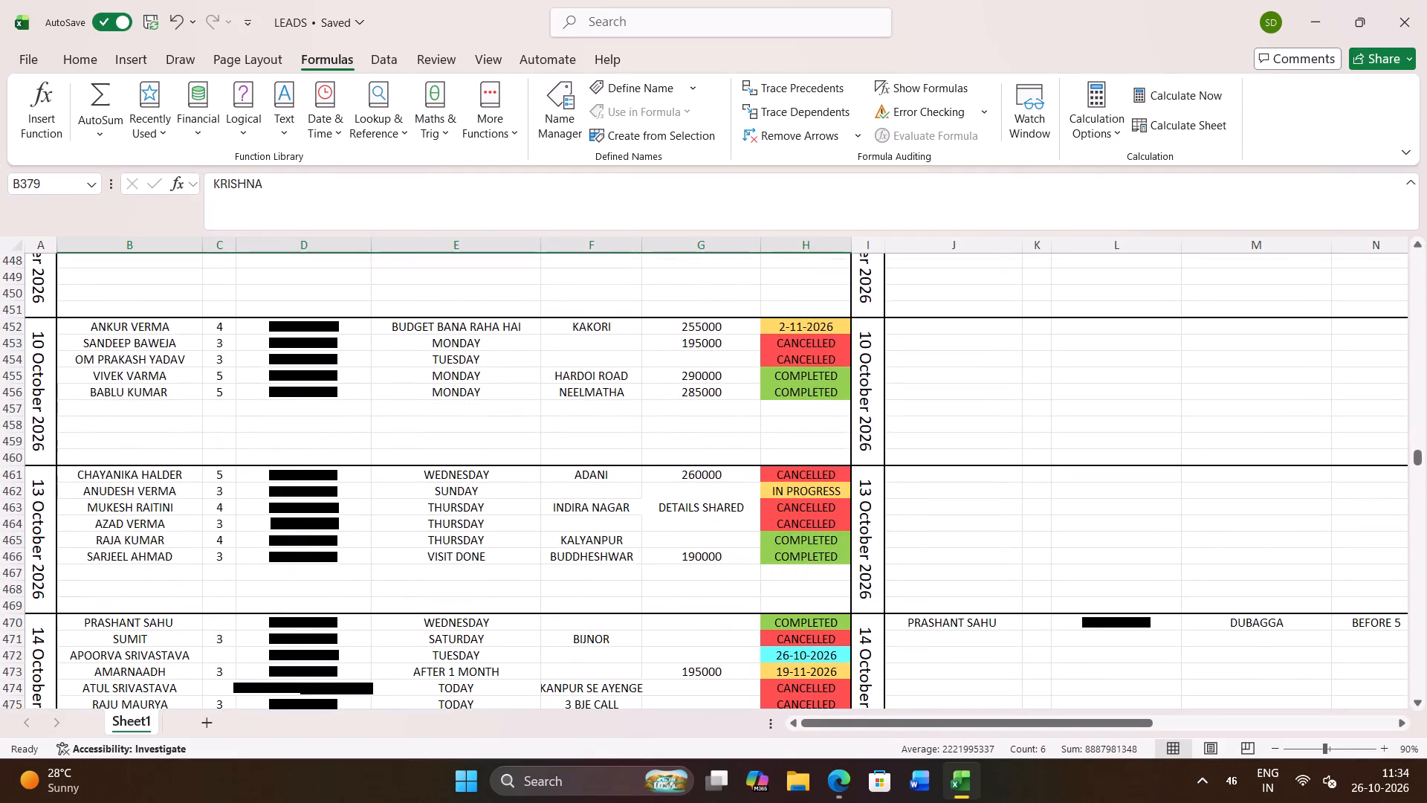
{"action": "scroll", "coordinate": [800, 489], "scroll_direction": "down", "scroll_amount": 2}
{"action": "left_click_drag", "start_coordinate": [777, 558], "coordinate": [97, 552]}
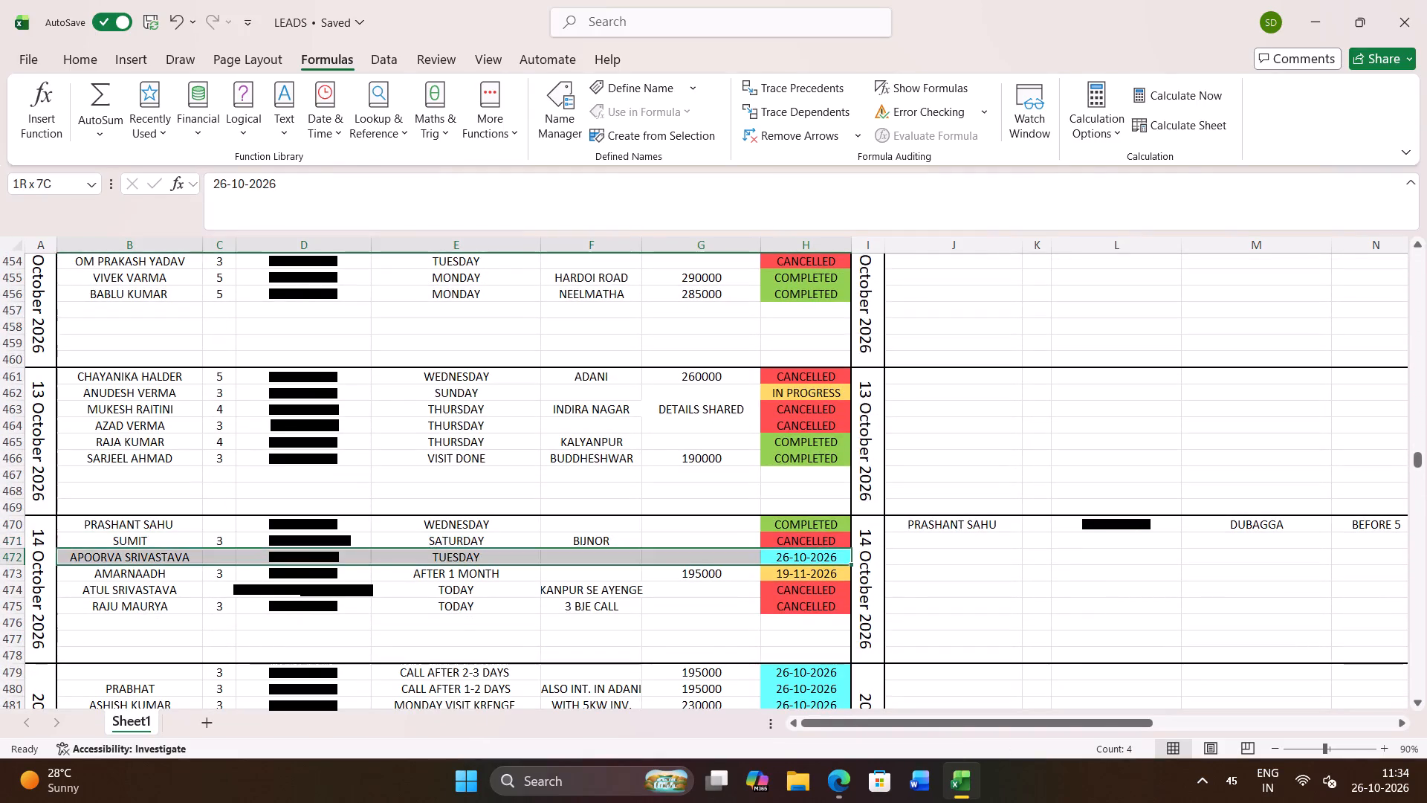
{"action": "left_click_drag", "start_coordinate": [97, 552], "coordinate": [97, 552]}
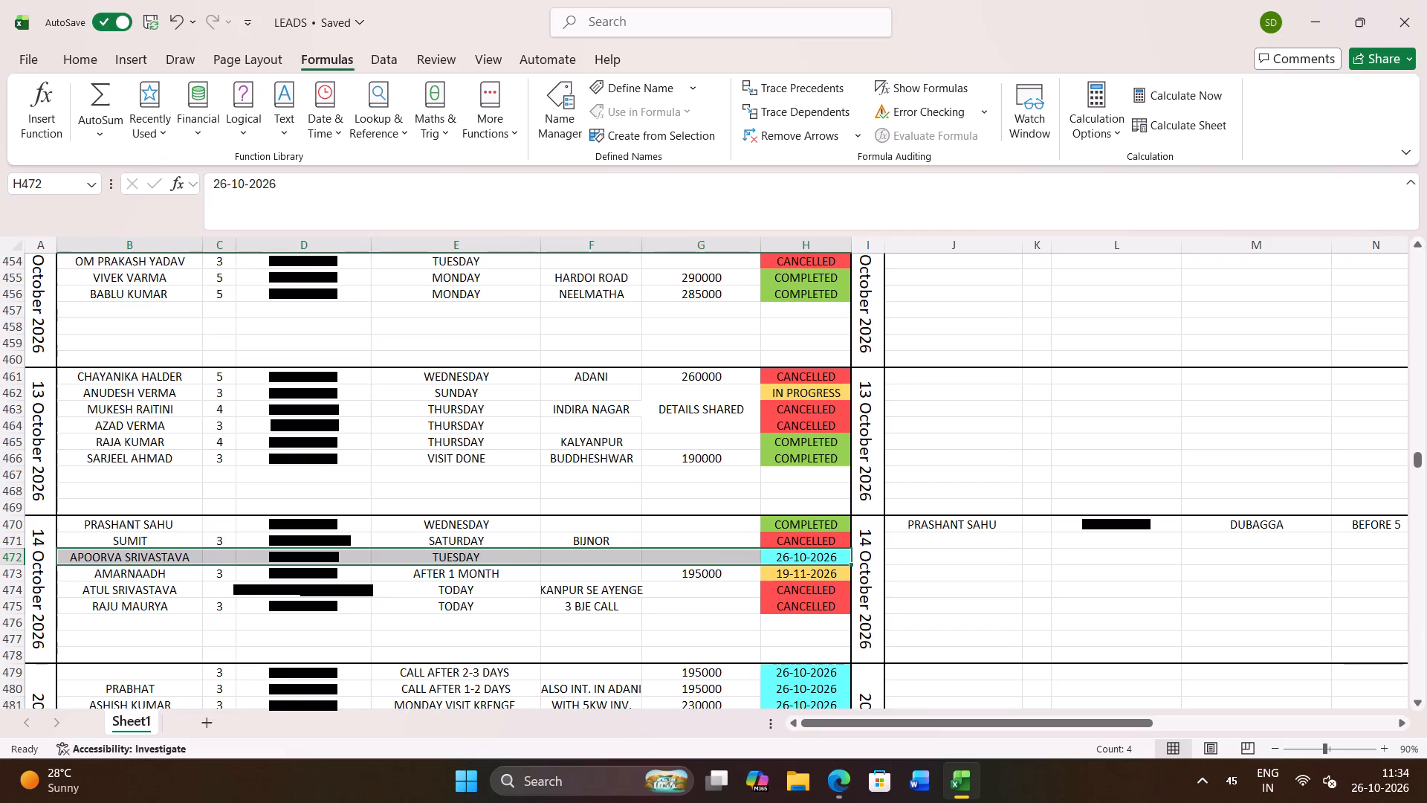
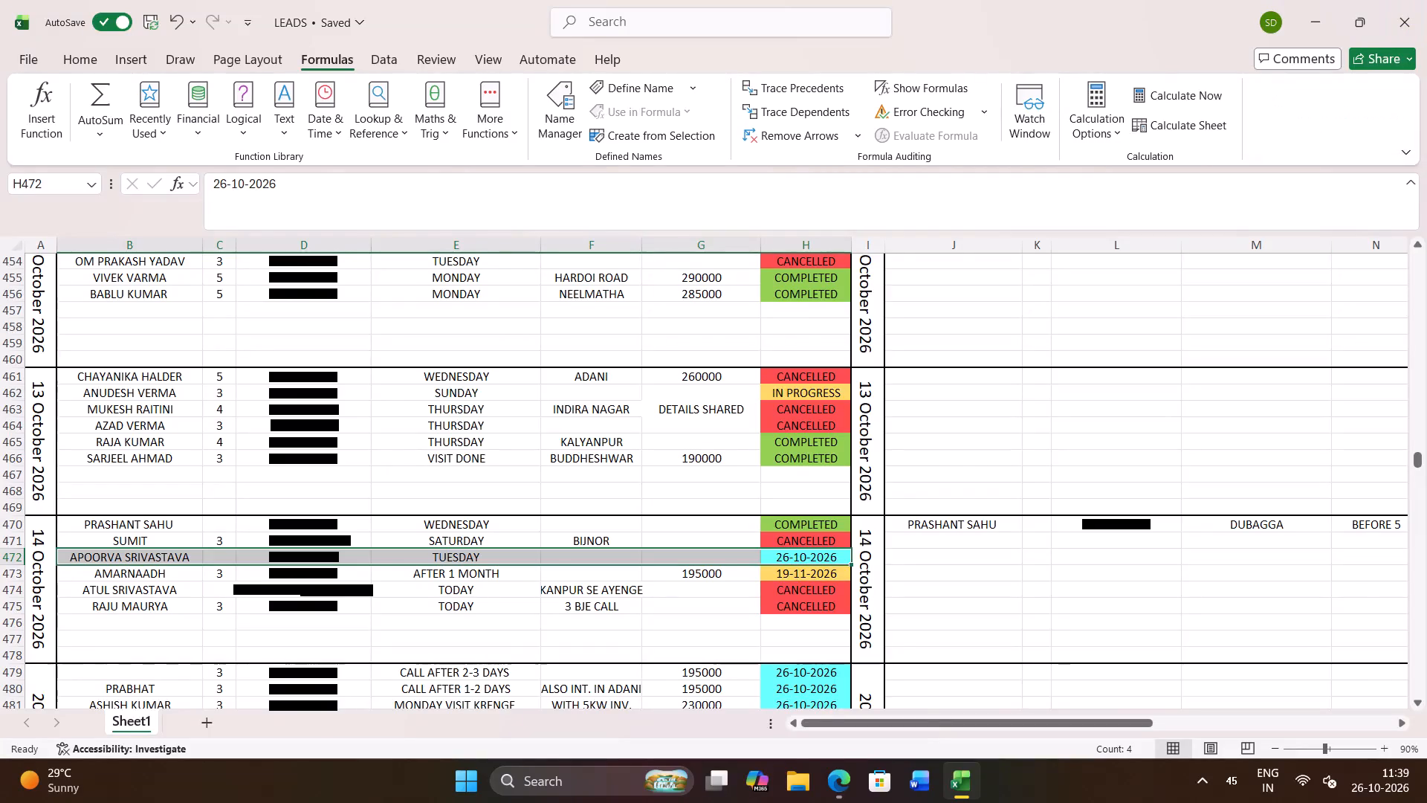
Return to the 23 September lead dated 25-10-2026 in row 379 and select its cells from B to H for review.
{"action": "scroll", "coordinate": [526, 587], "scroll_direction": "up", "scroll_amount": 5}
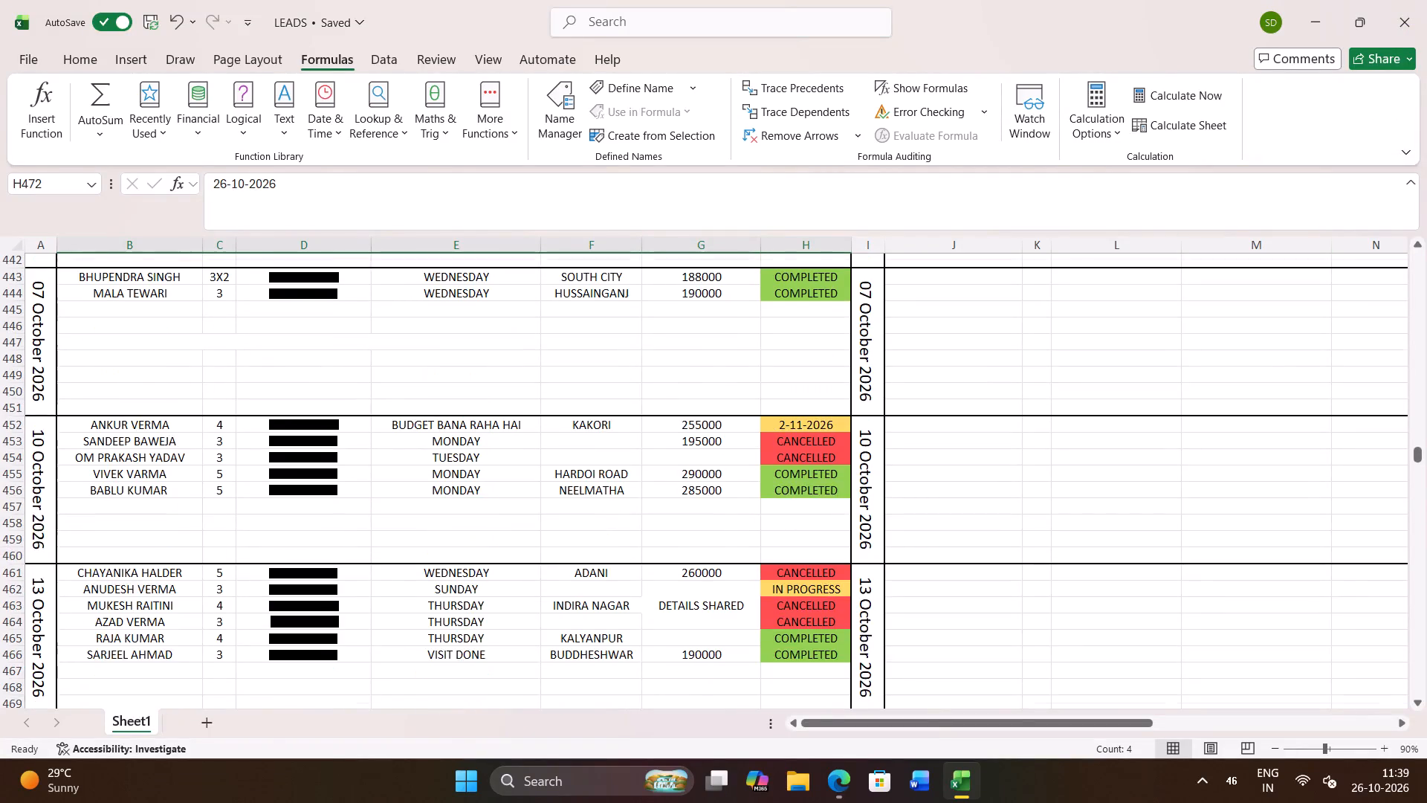
{"action": "scroll", "coordinate": [548, 587], "scroll_direction": "up", "scroll_amount": 7}
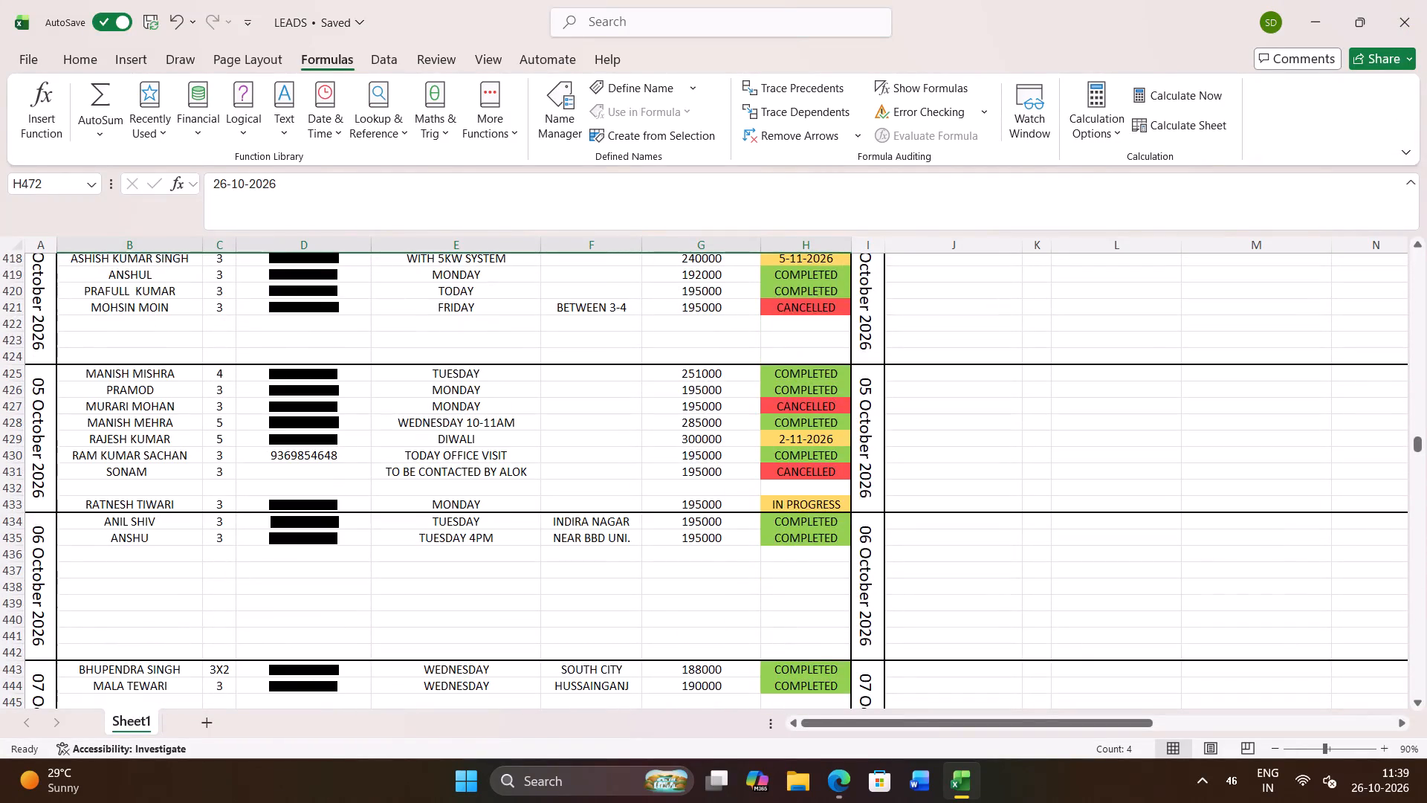
{"action": "scroll", "coordinate": [517, 553], "scroll_direction": "up", "scroll_amount": 15}
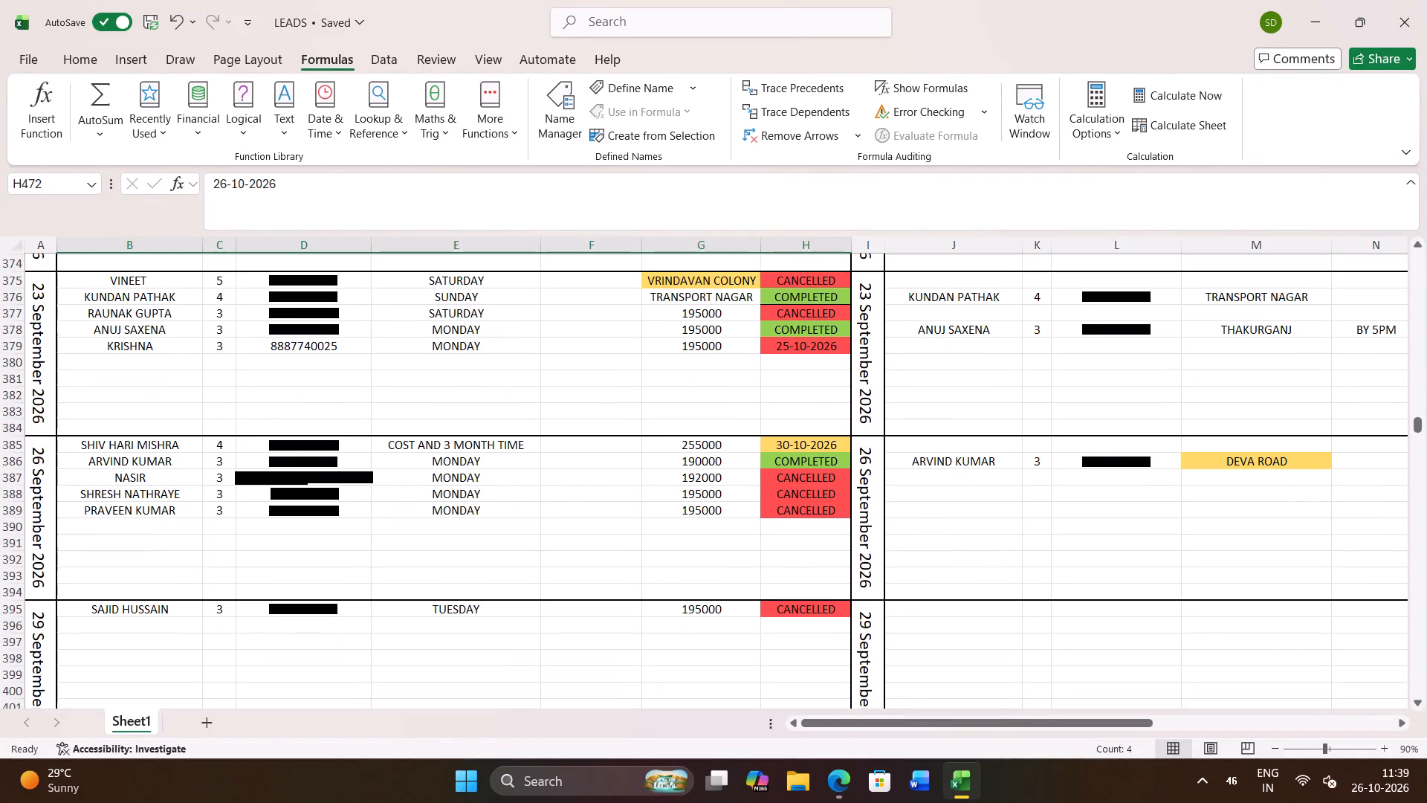
{"action": "left_click_drag", "start_coordinate": [120, 349], "coordinate": [815, 349]}
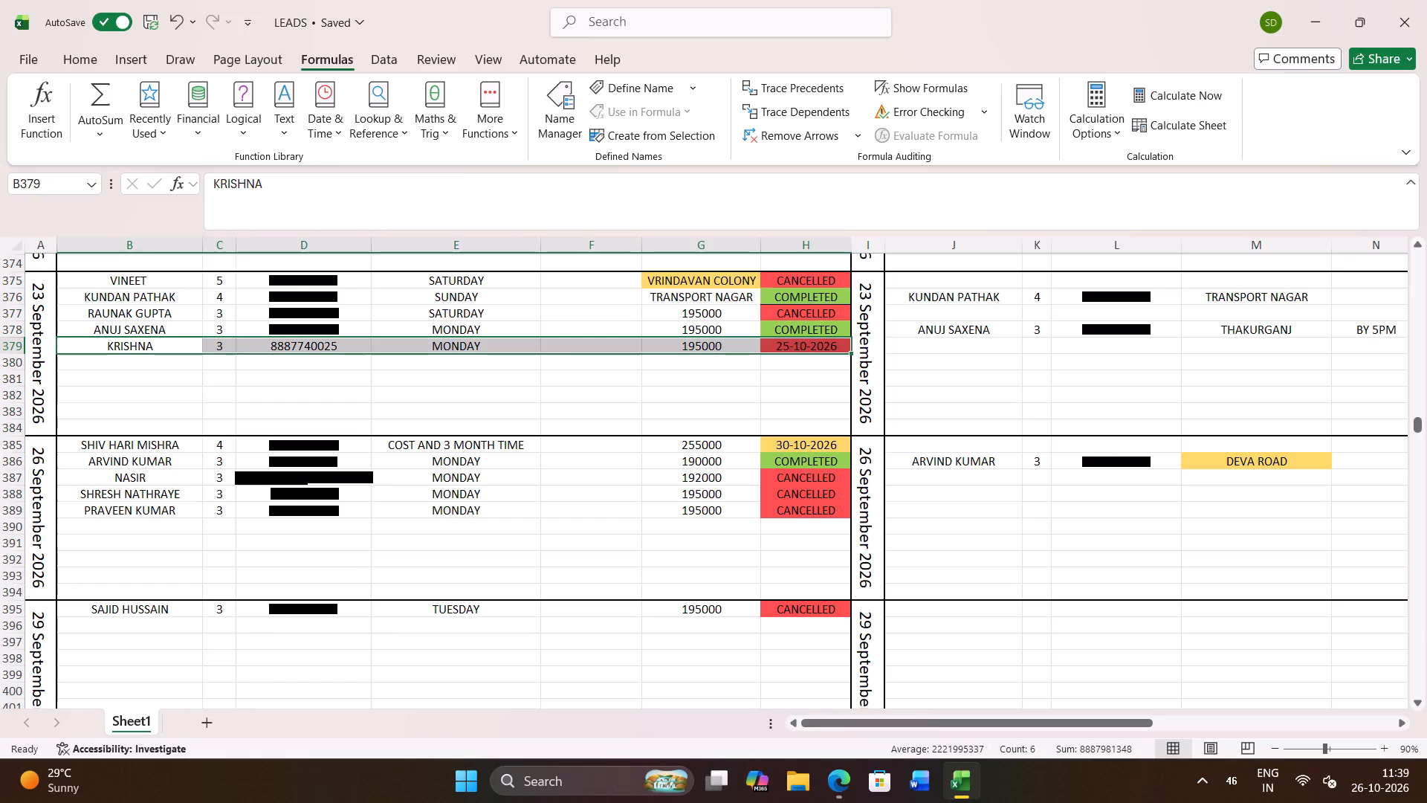
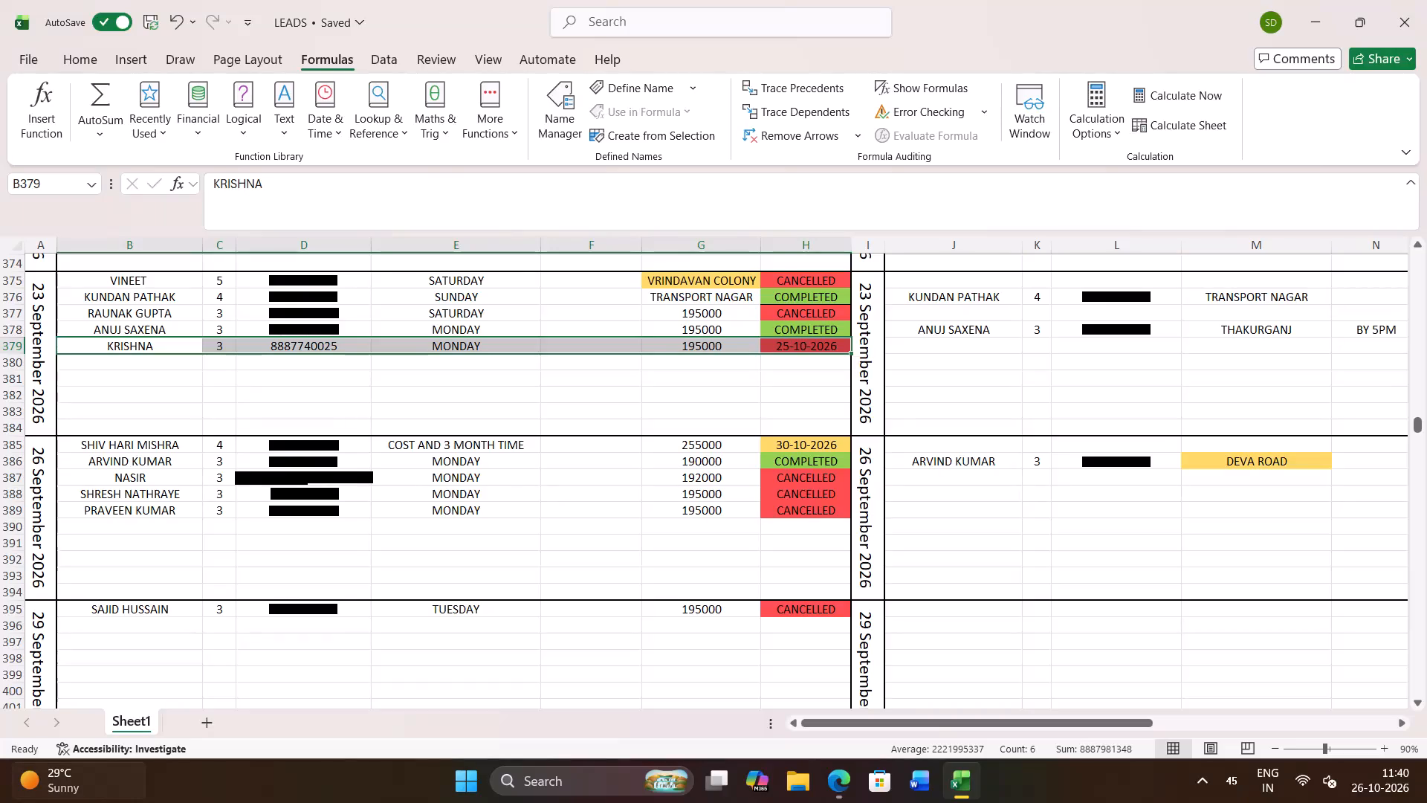
Select the completed 26 September lead in row 386 across columns B to H for review.
{"action": "scroll", "coordinate": [589, 526], "scroll_direction": "down", "scroll_amount": 1}
{"action": "left_click", "coordinate": [599, 523]}
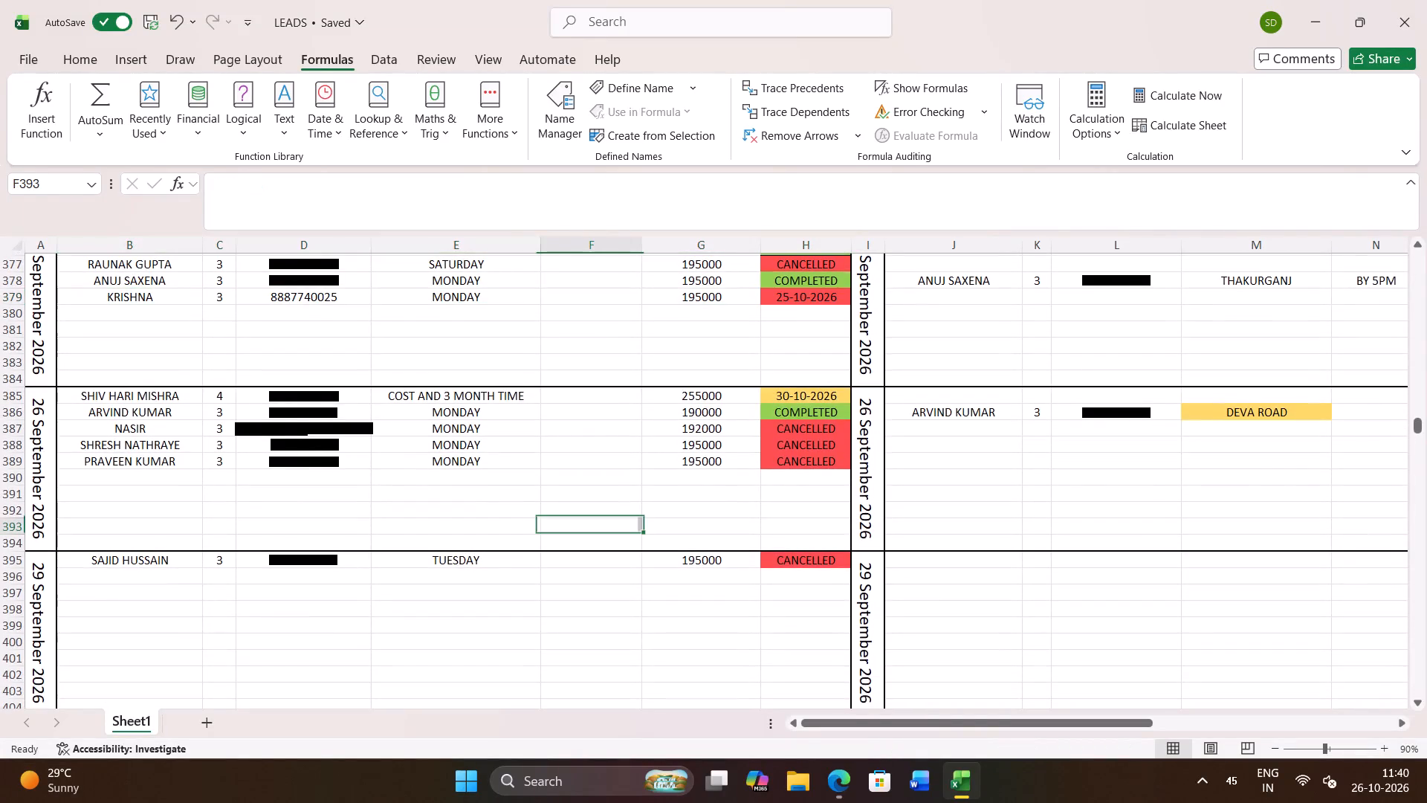
{"action": "left_click_drag", "start_coordinate": [798, 410], "coordinate": [62, 416]}
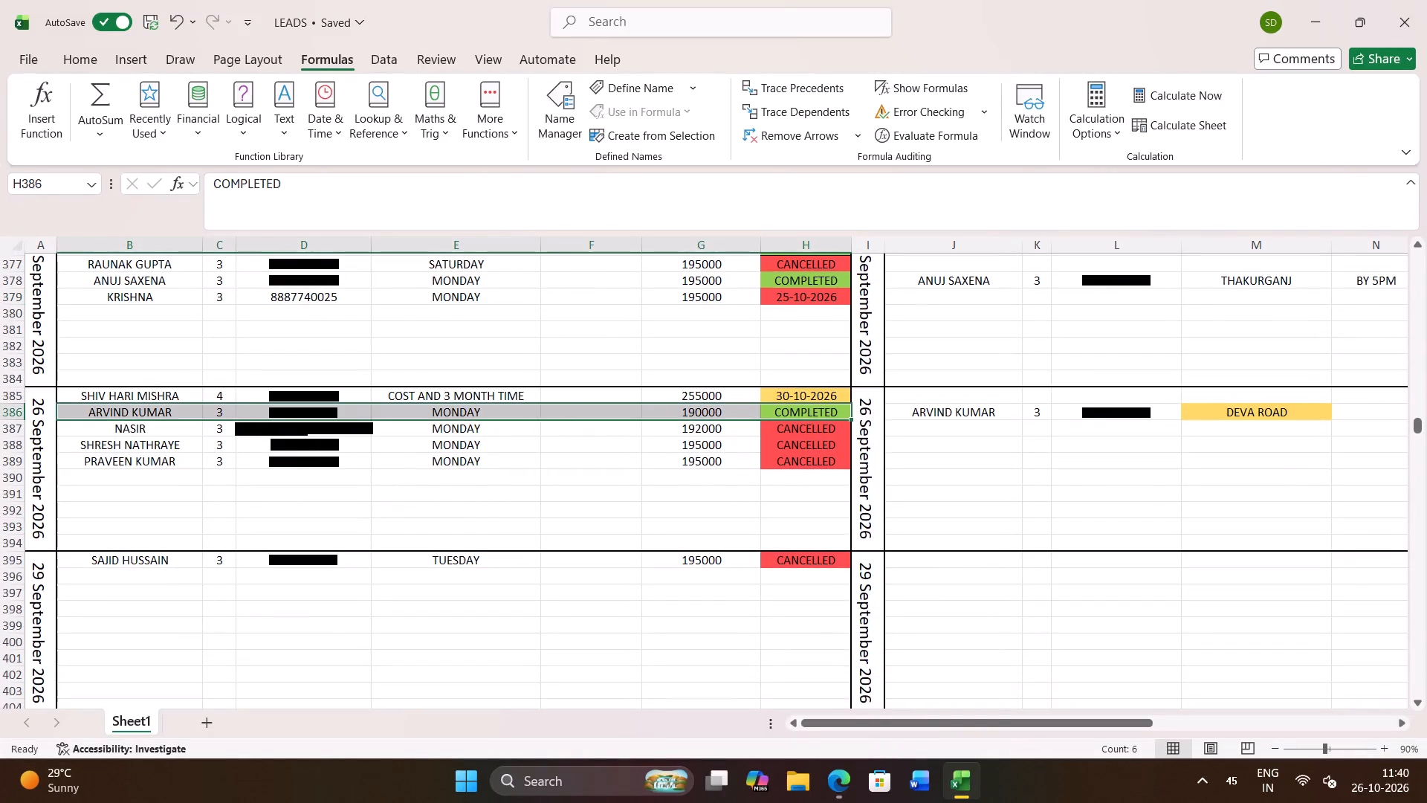
{"action": "left_click_drag", "start_coordinate": [76, 413], "coordinate": [815, 410]}
{"action": "left_click", "coordinate": [804, 487]}
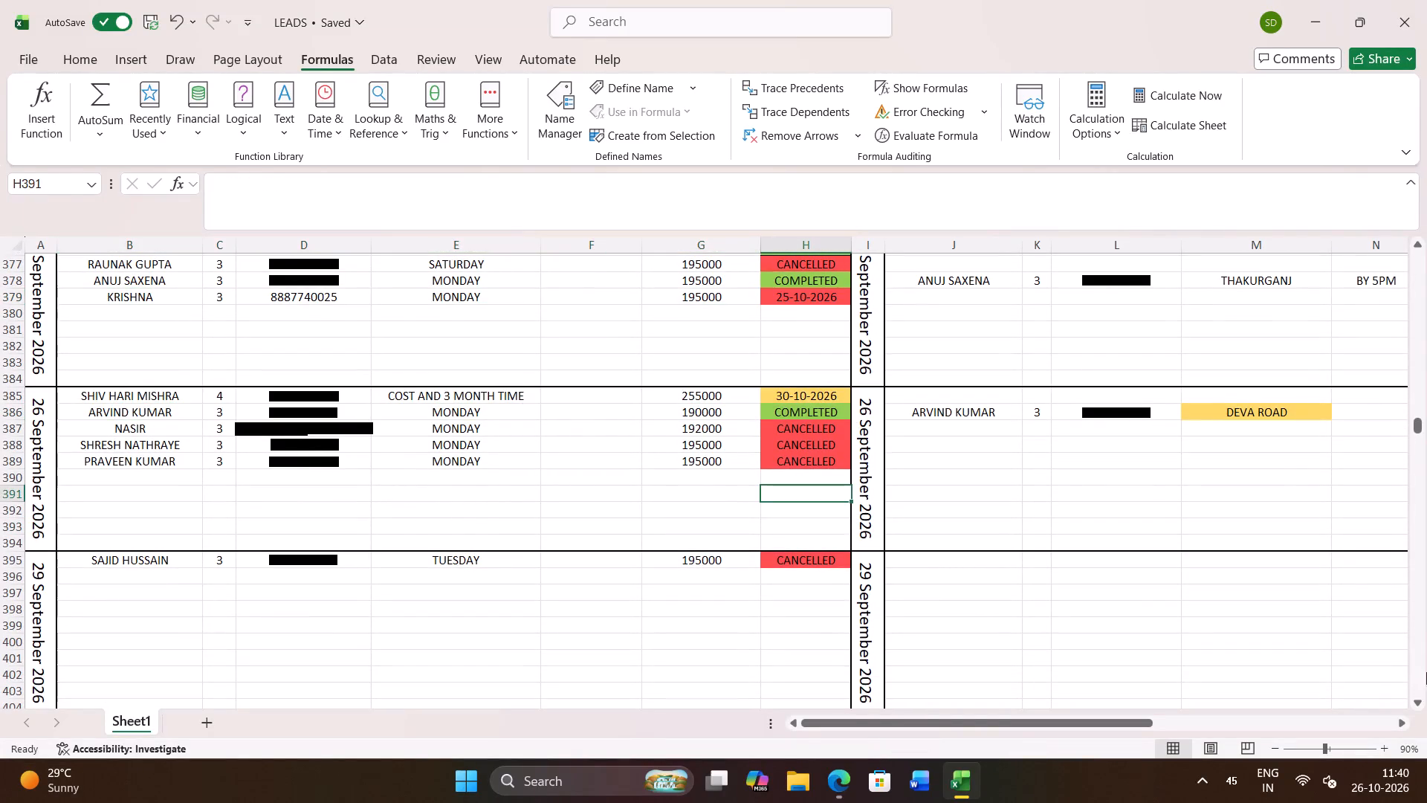
Open the system calendar to check the current date.
{"action": "left_click", "coordinate": [1360, 802]}
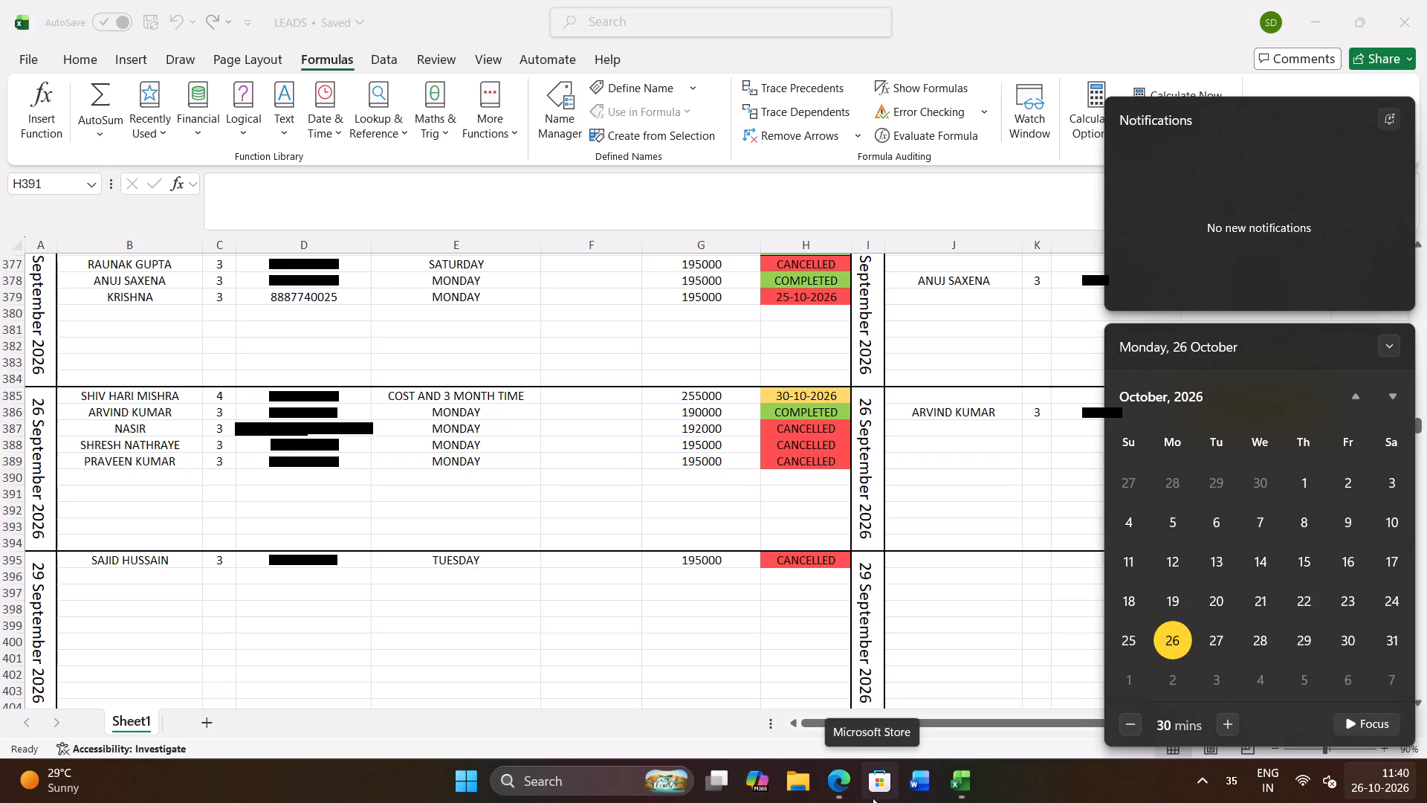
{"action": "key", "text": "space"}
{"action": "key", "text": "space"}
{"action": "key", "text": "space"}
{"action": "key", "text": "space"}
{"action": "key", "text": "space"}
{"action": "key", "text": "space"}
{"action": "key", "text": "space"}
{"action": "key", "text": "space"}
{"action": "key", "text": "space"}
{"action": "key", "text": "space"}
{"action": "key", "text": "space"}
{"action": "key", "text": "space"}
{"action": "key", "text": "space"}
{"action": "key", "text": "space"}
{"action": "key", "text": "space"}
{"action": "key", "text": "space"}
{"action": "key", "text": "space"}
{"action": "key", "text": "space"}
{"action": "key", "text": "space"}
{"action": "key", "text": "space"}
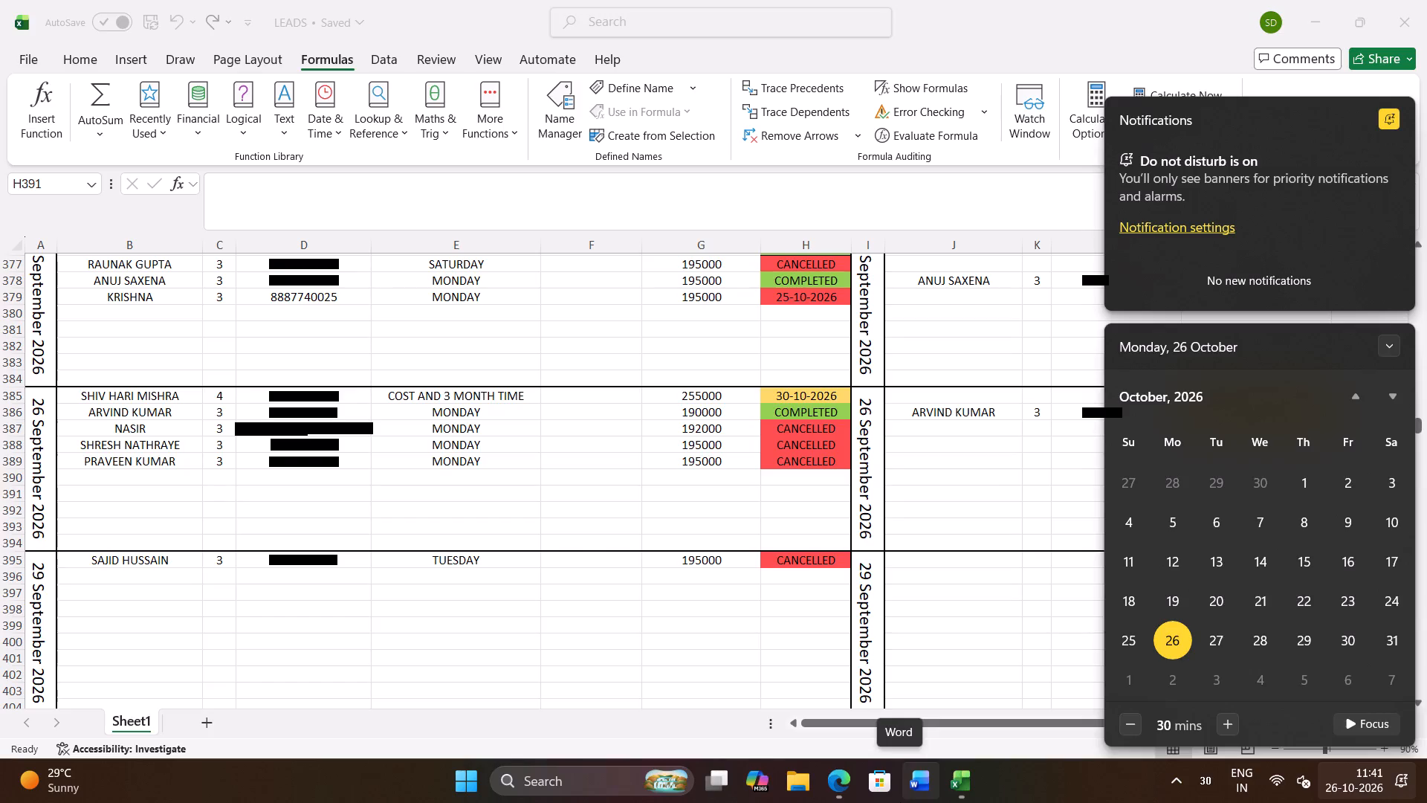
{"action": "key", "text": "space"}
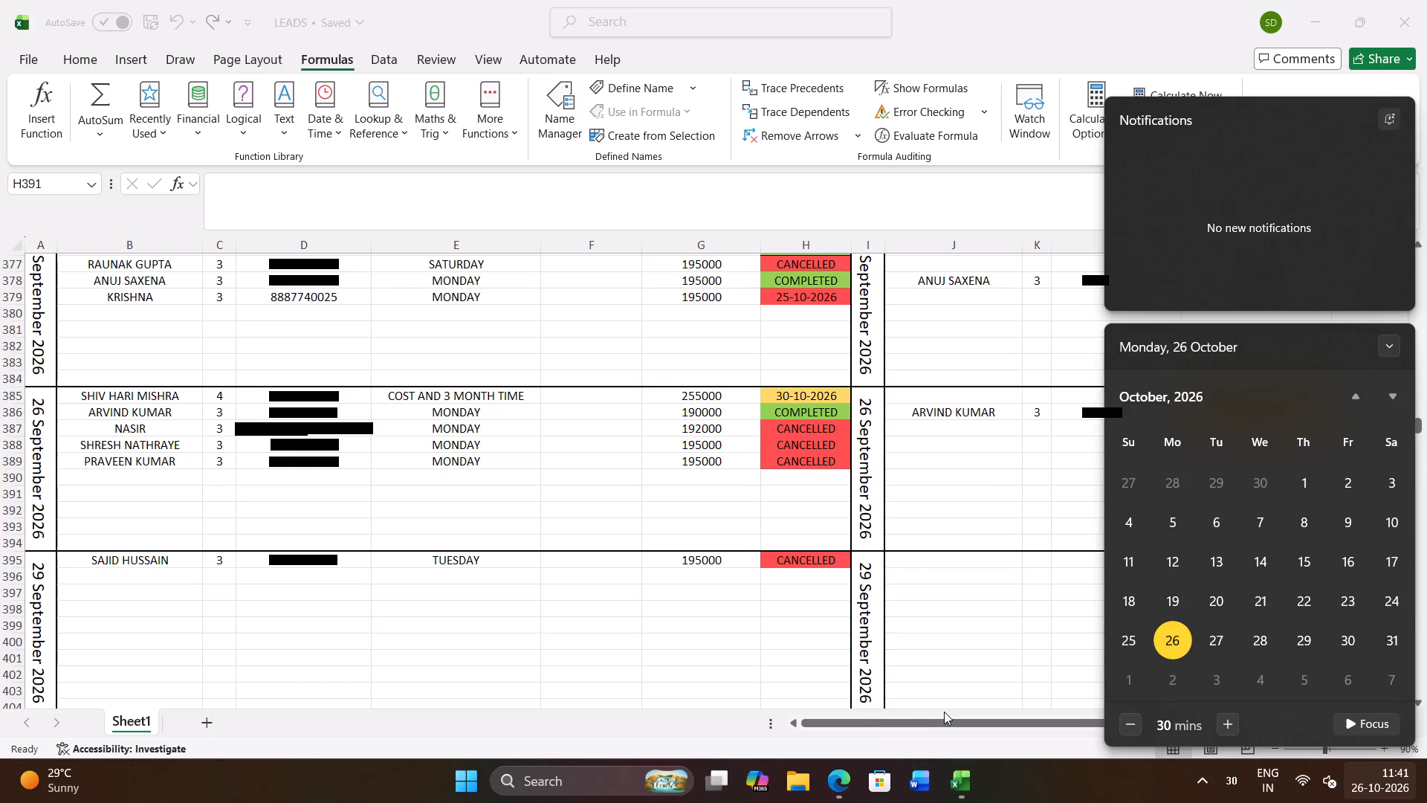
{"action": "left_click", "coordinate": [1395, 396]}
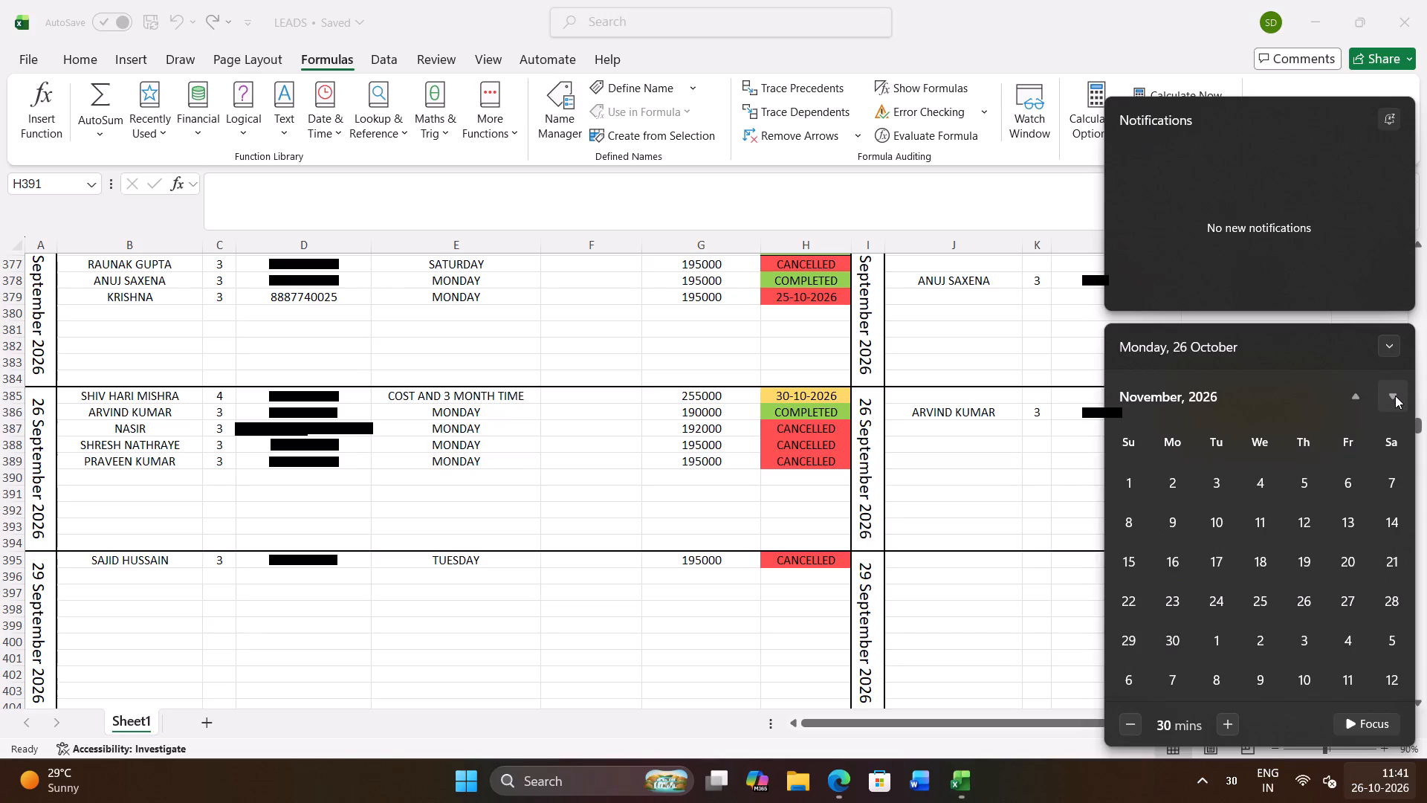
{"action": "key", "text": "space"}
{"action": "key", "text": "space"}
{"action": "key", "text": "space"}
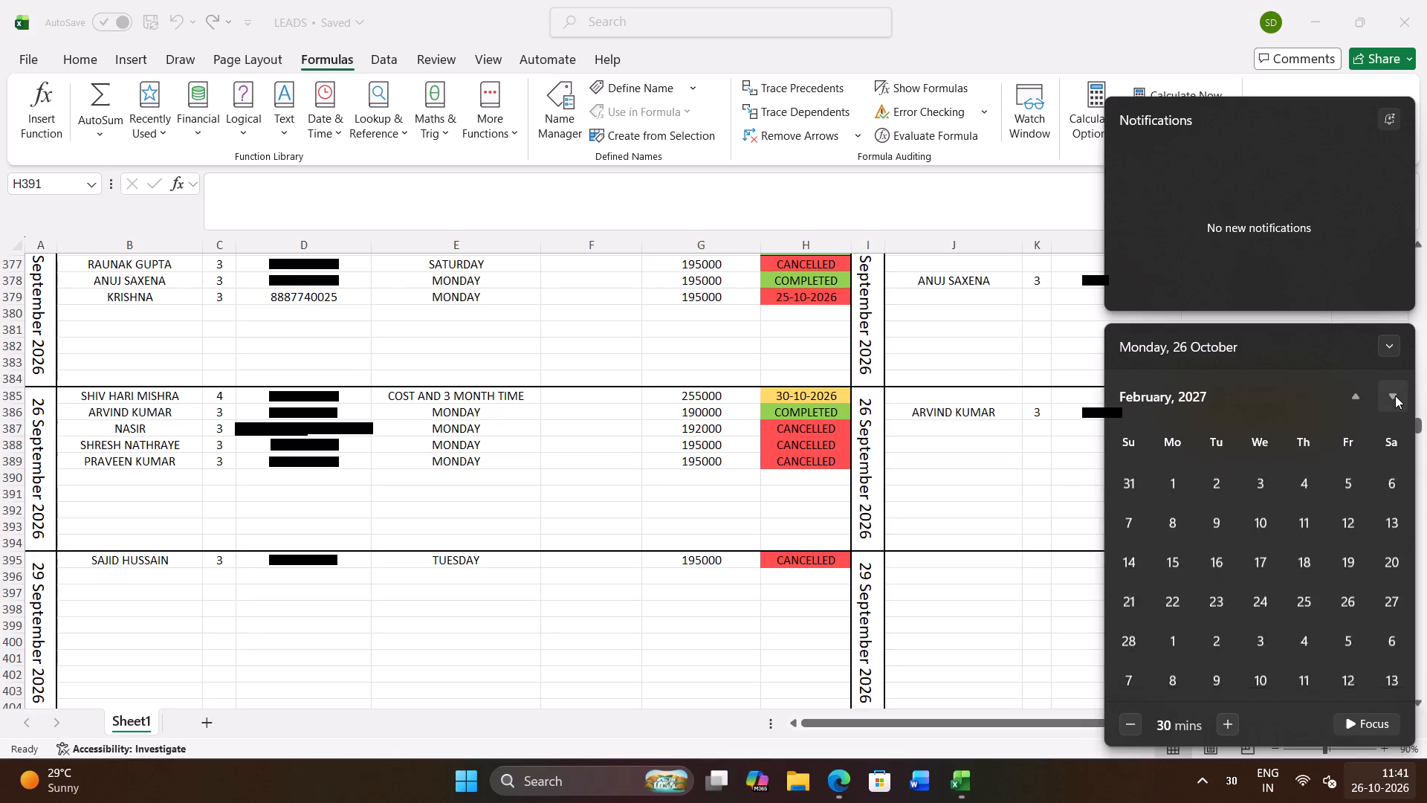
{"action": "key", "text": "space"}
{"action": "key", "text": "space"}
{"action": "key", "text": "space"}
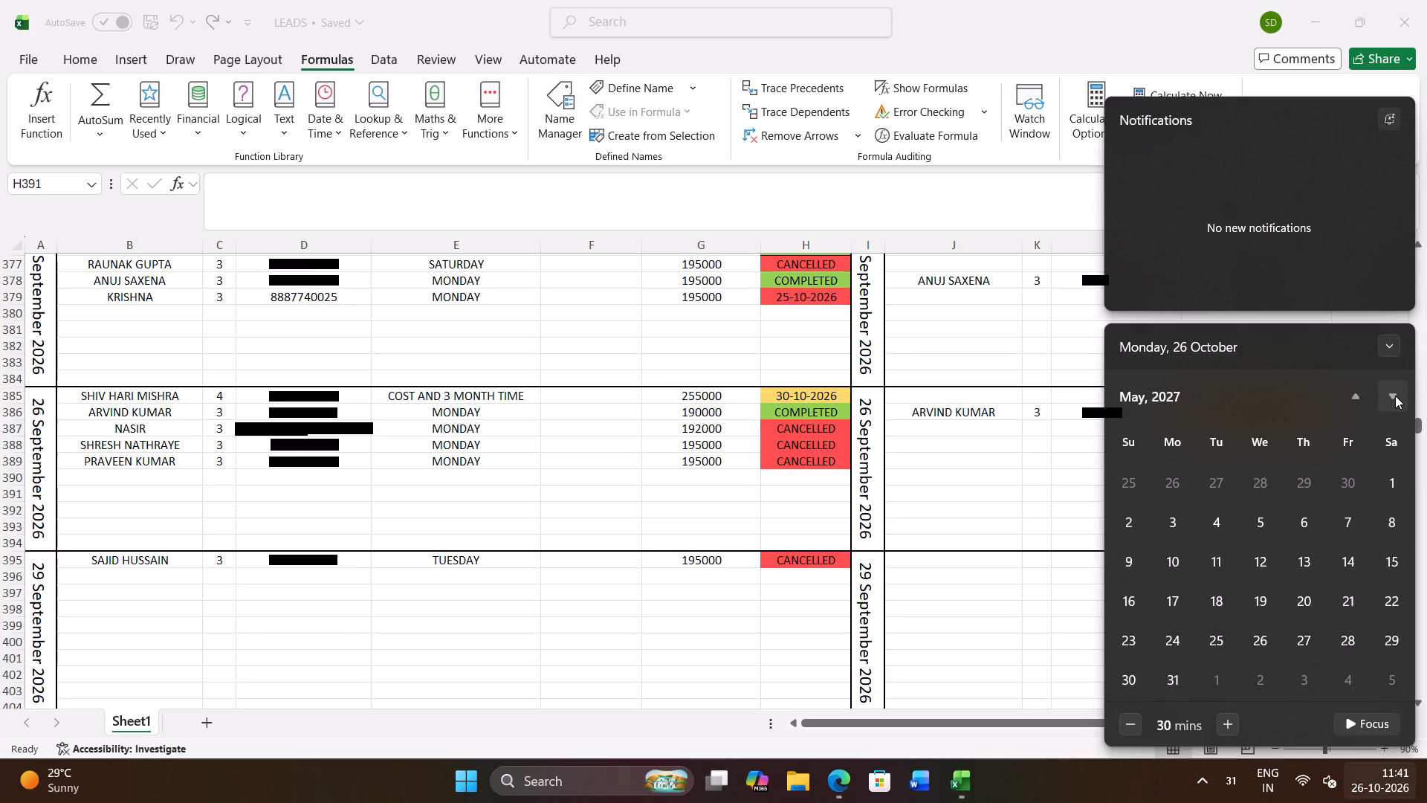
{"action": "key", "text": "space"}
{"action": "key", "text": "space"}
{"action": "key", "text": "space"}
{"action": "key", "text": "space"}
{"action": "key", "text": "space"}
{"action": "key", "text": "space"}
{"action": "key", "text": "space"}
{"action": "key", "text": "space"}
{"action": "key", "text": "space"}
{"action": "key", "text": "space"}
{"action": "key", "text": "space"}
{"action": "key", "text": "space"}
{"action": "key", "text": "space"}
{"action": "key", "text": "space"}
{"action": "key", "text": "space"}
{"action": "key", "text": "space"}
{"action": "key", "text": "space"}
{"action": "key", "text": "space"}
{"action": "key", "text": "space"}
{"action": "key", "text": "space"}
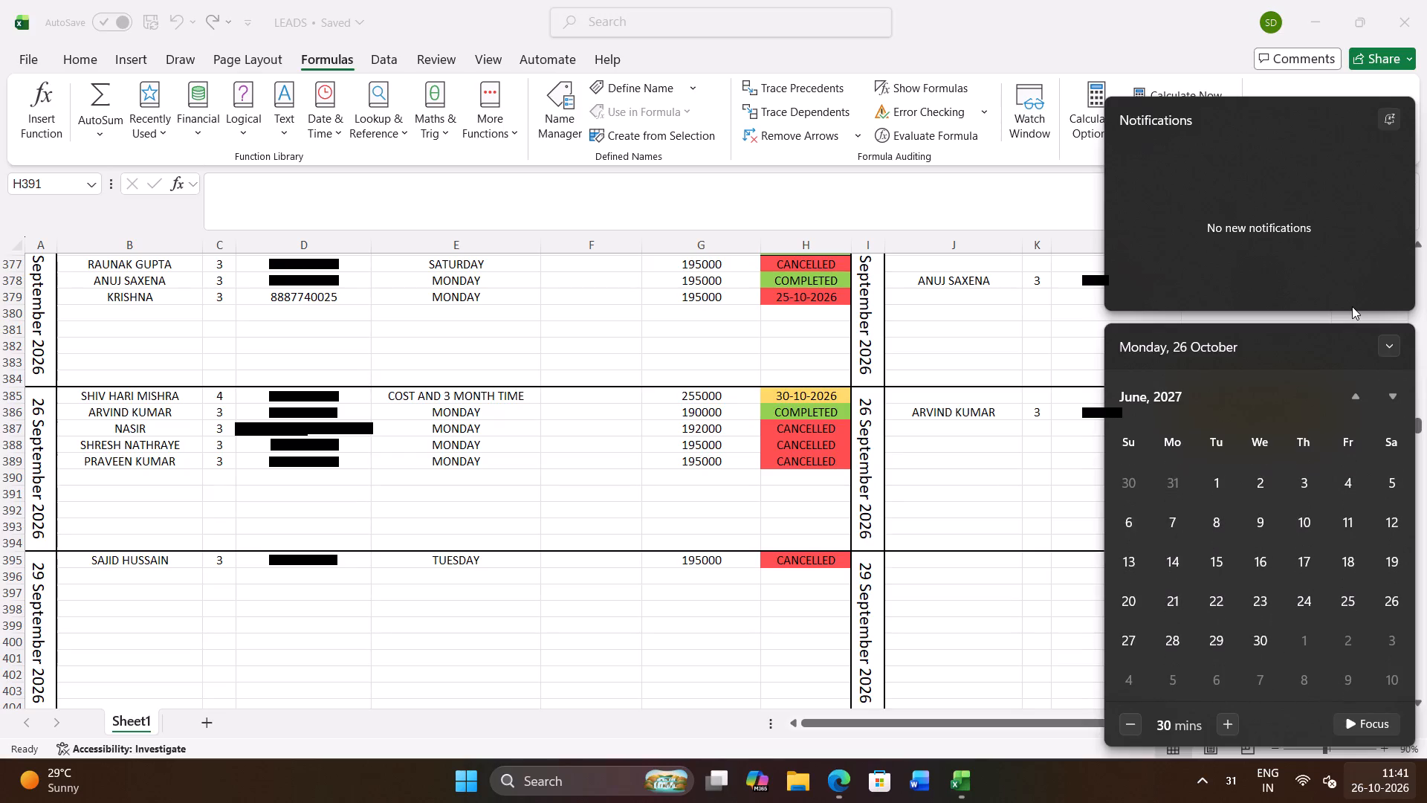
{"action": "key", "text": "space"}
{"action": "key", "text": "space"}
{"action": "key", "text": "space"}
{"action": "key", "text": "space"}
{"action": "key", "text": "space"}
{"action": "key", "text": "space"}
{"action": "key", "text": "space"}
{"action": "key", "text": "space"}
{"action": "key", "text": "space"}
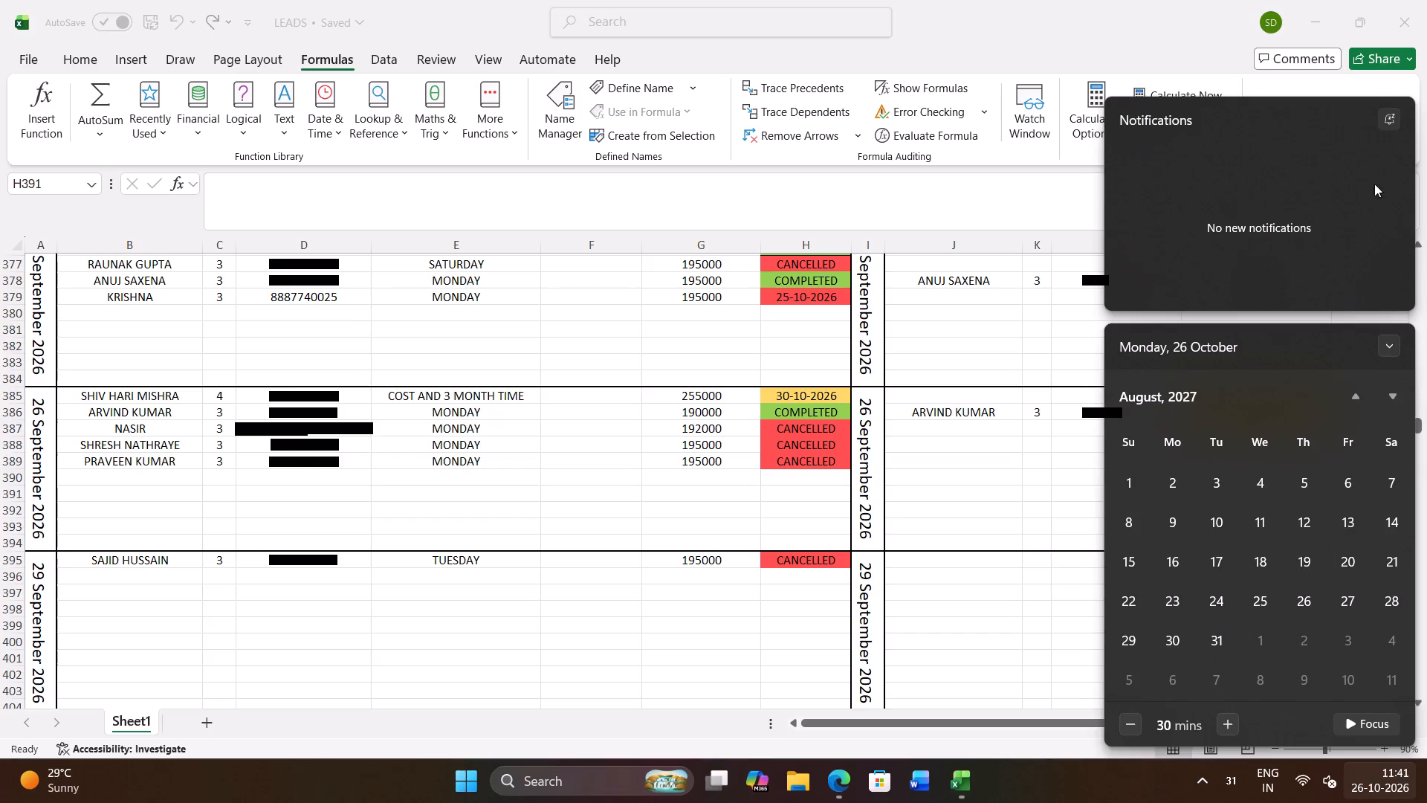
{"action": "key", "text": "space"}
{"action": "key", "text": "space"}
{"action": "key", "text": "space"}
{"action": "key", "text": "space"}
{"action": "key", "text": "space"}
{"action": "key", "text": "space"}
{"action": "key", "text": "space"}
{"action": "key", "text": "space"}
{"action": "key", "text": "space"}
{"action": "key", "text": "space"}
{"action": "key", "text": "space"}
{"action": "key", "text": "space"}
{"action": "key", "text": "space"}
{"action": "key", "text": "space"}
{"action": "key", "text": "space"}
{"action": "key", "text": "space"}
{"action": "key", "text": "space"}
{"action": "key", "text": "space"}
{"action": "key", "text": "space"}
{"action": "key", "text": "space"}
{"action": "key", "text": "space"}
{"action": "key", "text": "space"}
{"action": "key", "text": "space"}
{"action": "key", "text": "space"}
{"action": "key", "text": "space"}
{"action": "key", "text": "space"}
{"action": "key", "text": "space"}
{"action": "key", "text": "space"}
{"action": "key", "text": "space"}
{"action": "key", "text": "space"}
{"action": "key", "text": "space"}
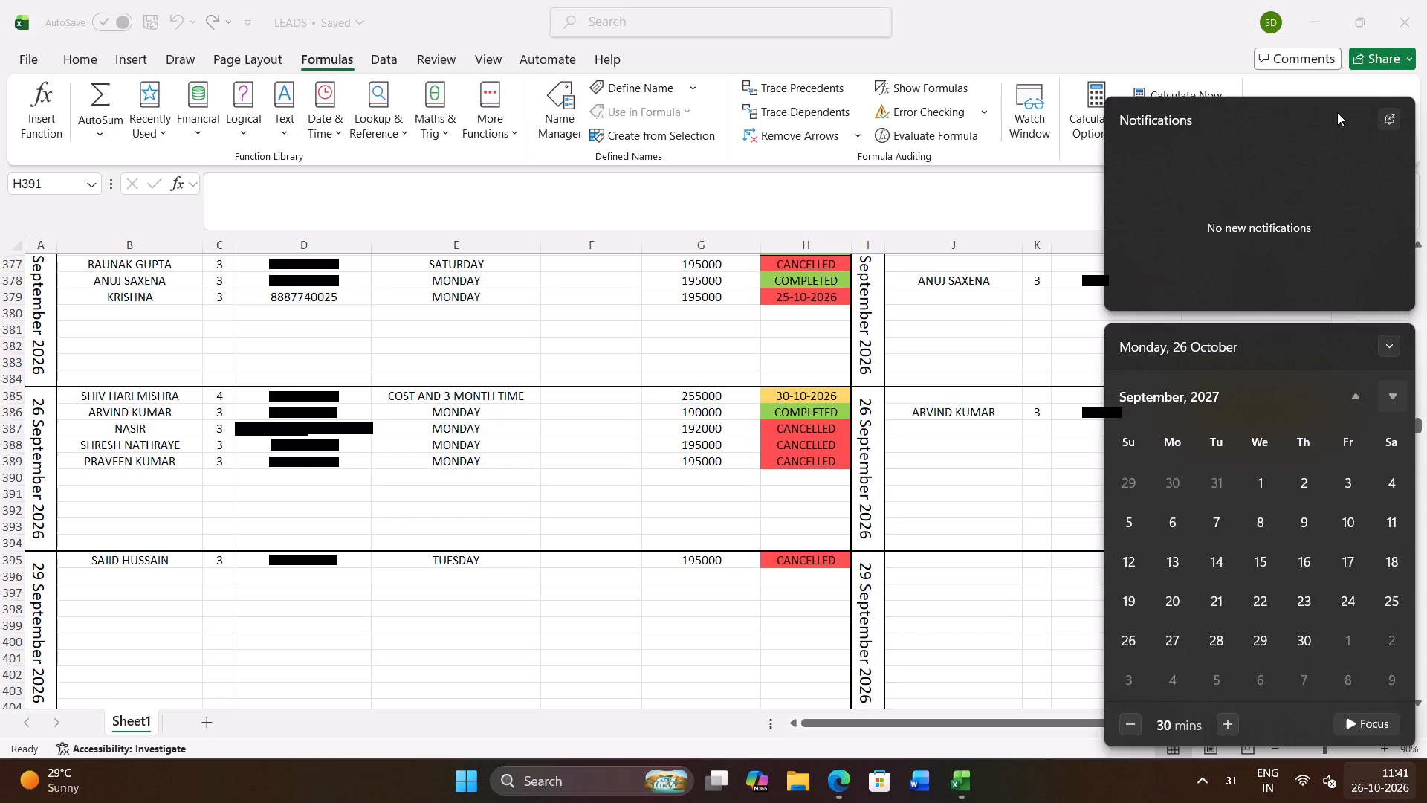
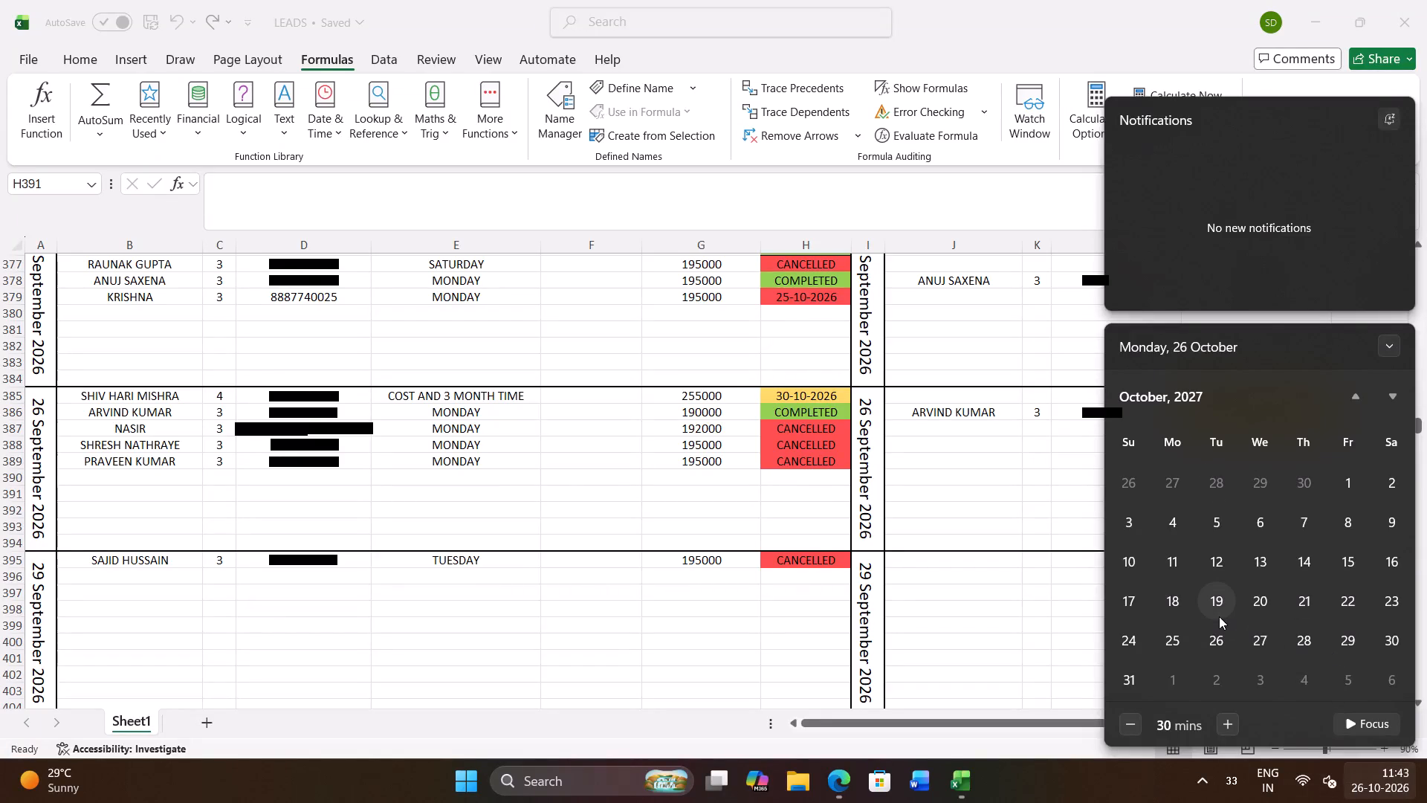
Close the calendar and review the 23 and 26 September leads, selecting the empty rows 390 to 394 across columns B to H.
{"action": "left_click", "coordinate": [838, 536]}
{"action": "left_click_drag", "start_coordinate": [806, 546], "coordinate": [800, 546]}
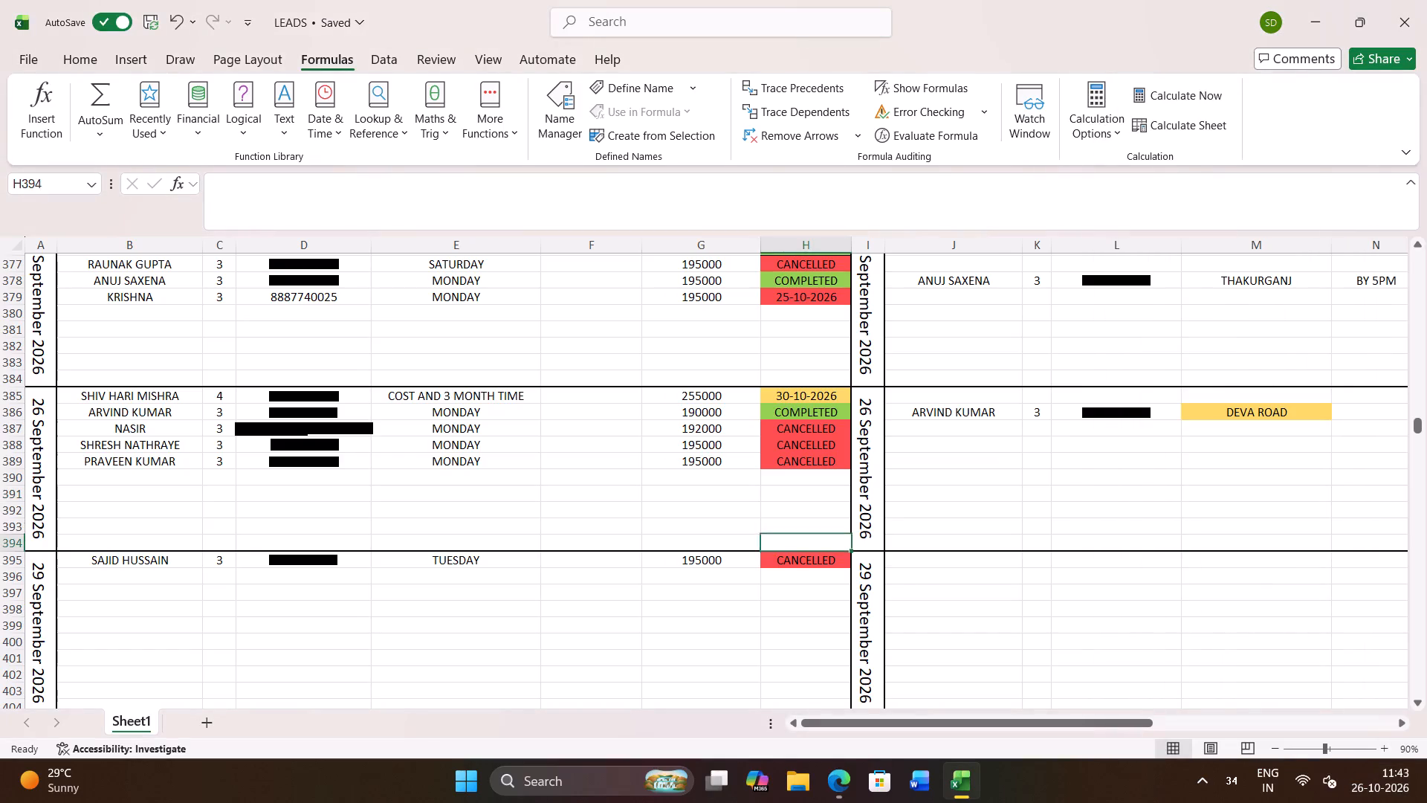
{"action": "left_click_drag", "start_coordinate": [800, 546], "coordinate": [97, 478]}
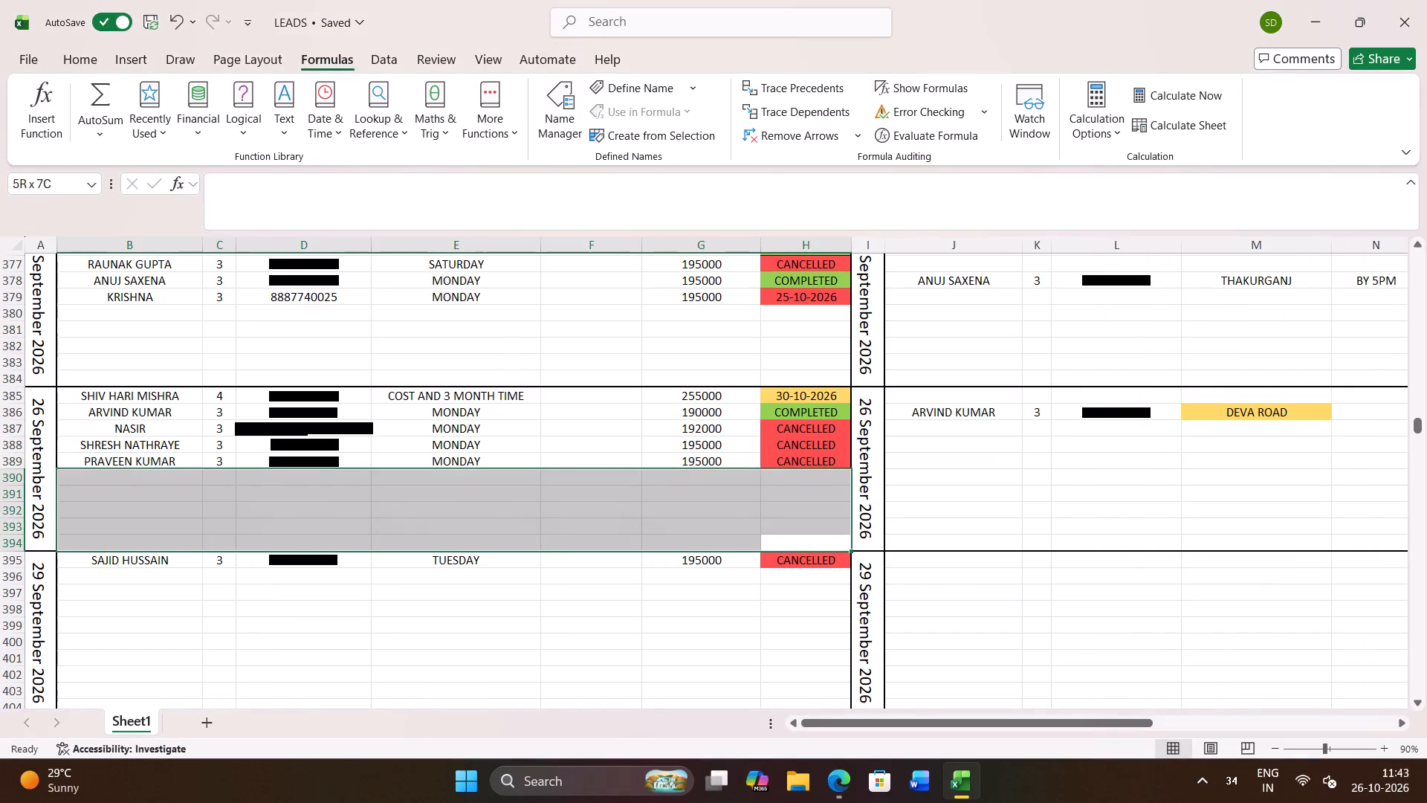
{"action": "left_click_drag", "start_coordinate": [97, 478], "coordinate": [88, 483]}
{"action": "scroll", "coordinate": [639, 499], "scroll_direction": "up", "scroll_amount": 5}
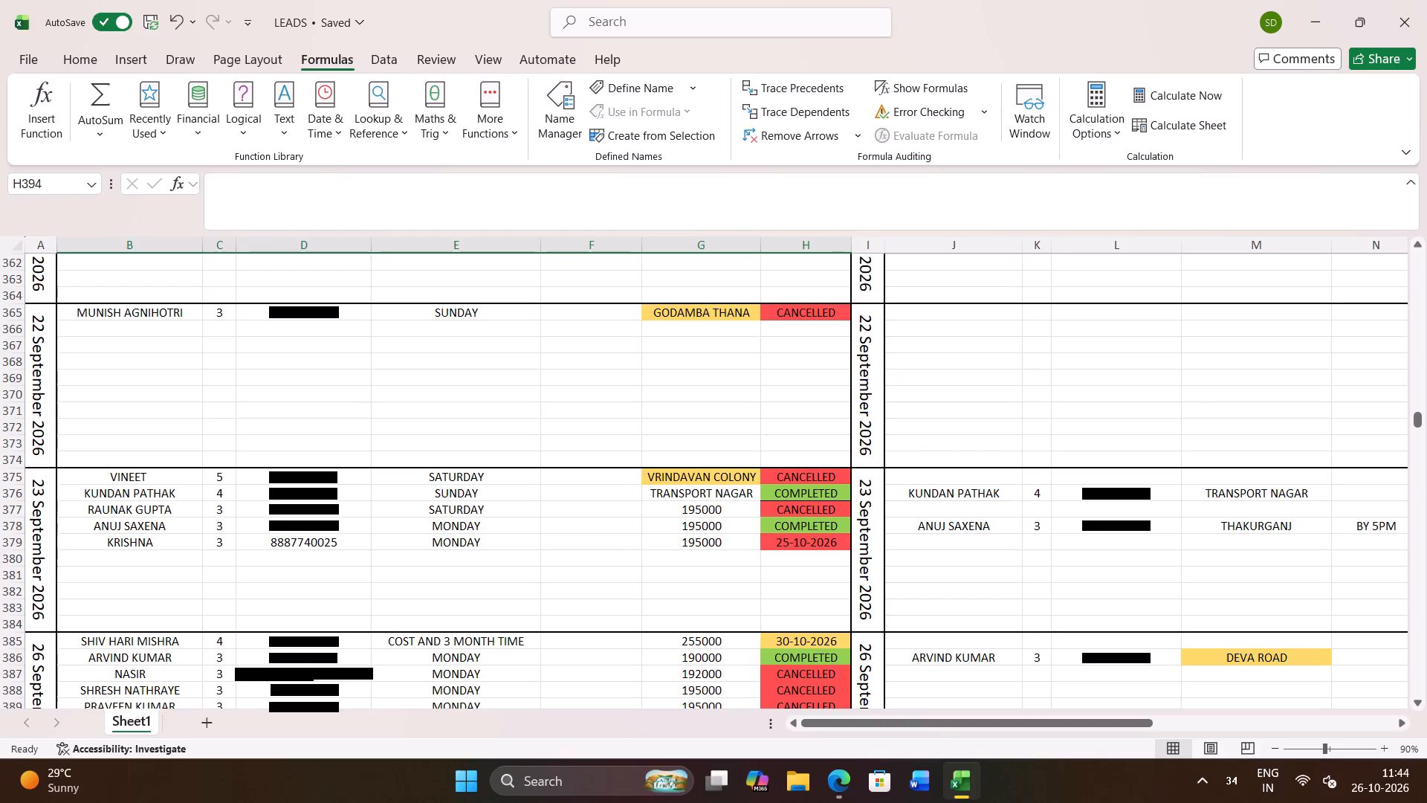
{"action": "scroll", "coordinate": [1139, 544], "scroll_direction": "down", "scroll_amount": 5}
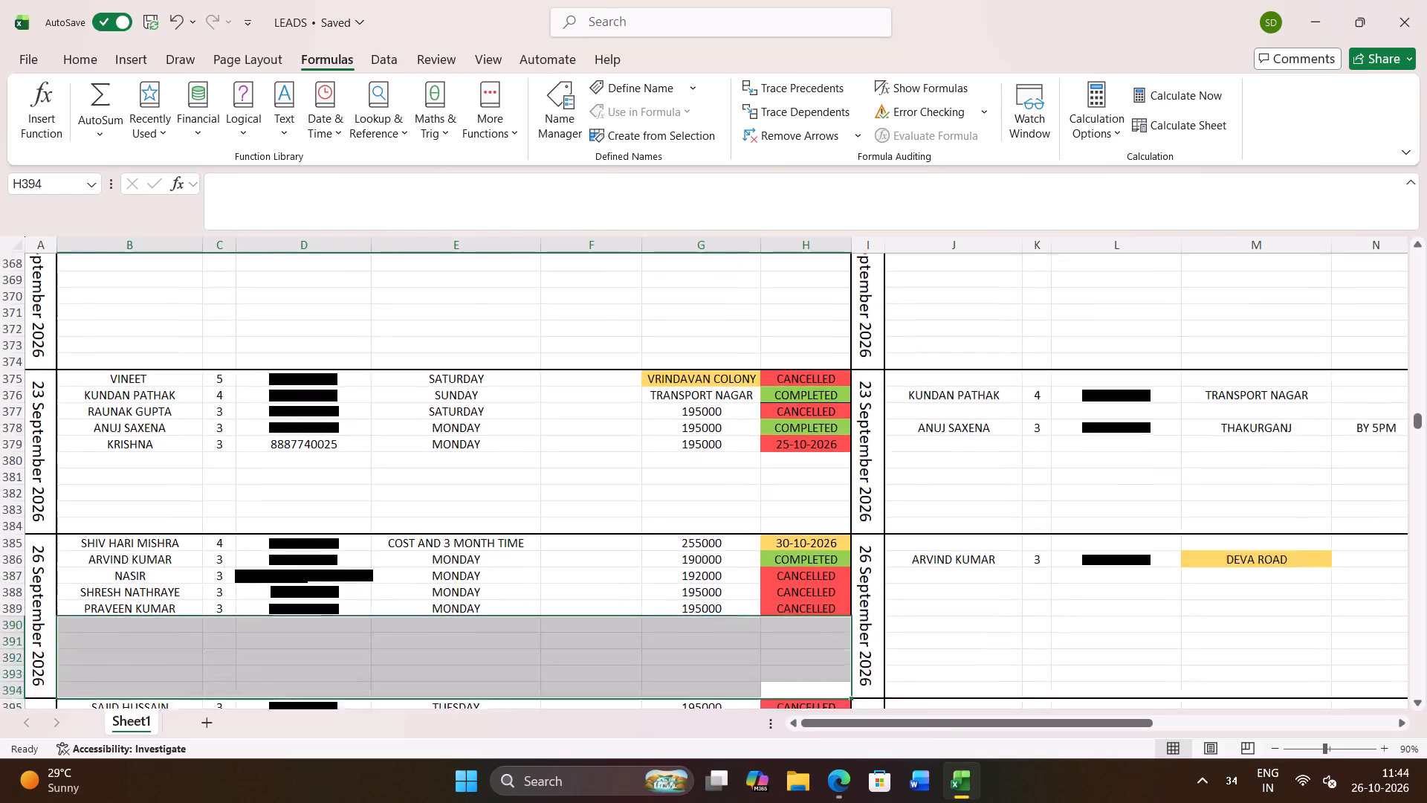
Select the 30 September lead marked IMPORTANT in row 406 across columns B to H for review.
{"action": "scroll", "coordinate": [974, 535], "scroll_direction": "down", "scroll_amount": 5}
{"action": "scroll", "coordinate": [778, 517], "scroll_direction": "down", "scroll_amount": 3}
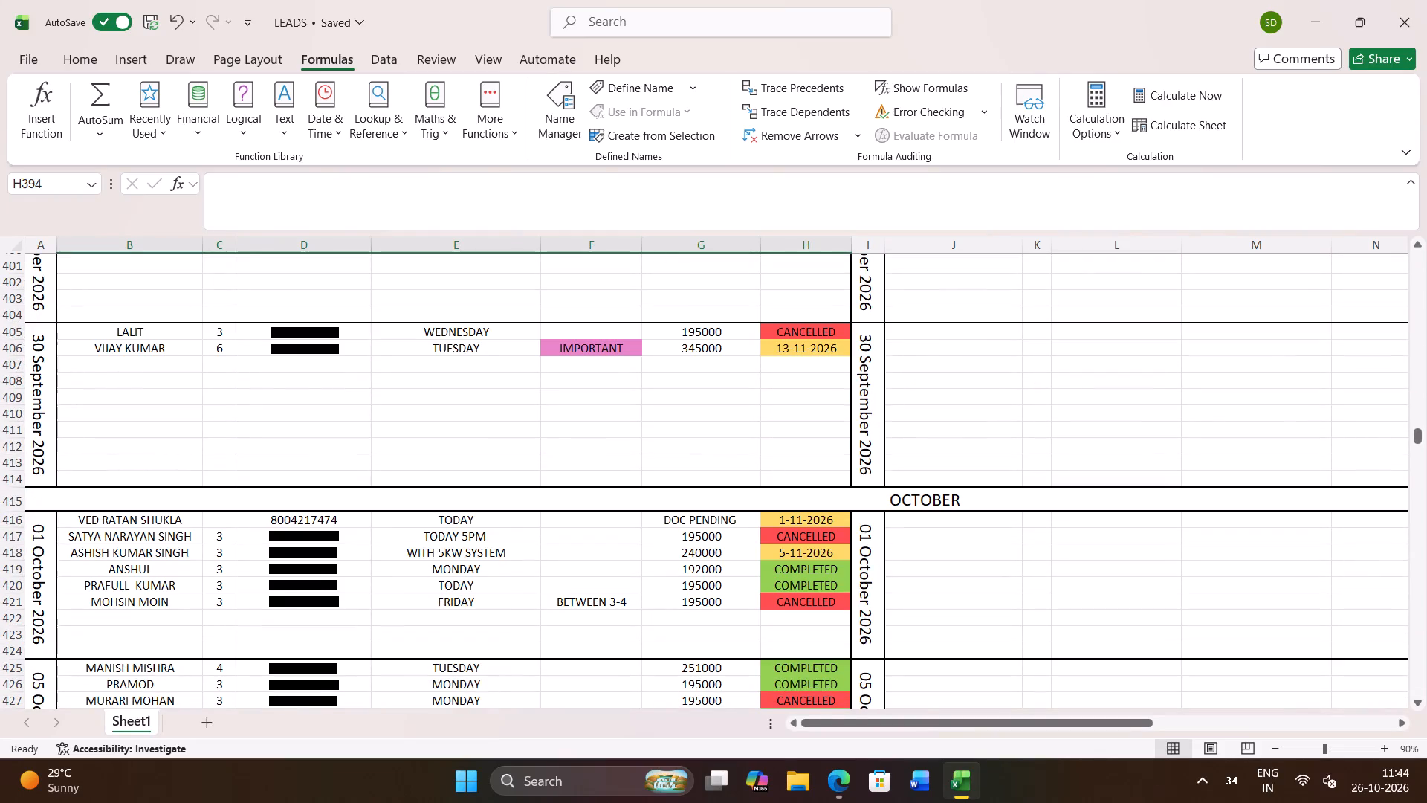
{"action": "left_click_drag", "start_coordinate": [809, 347], "coordinate": [188, 353]}
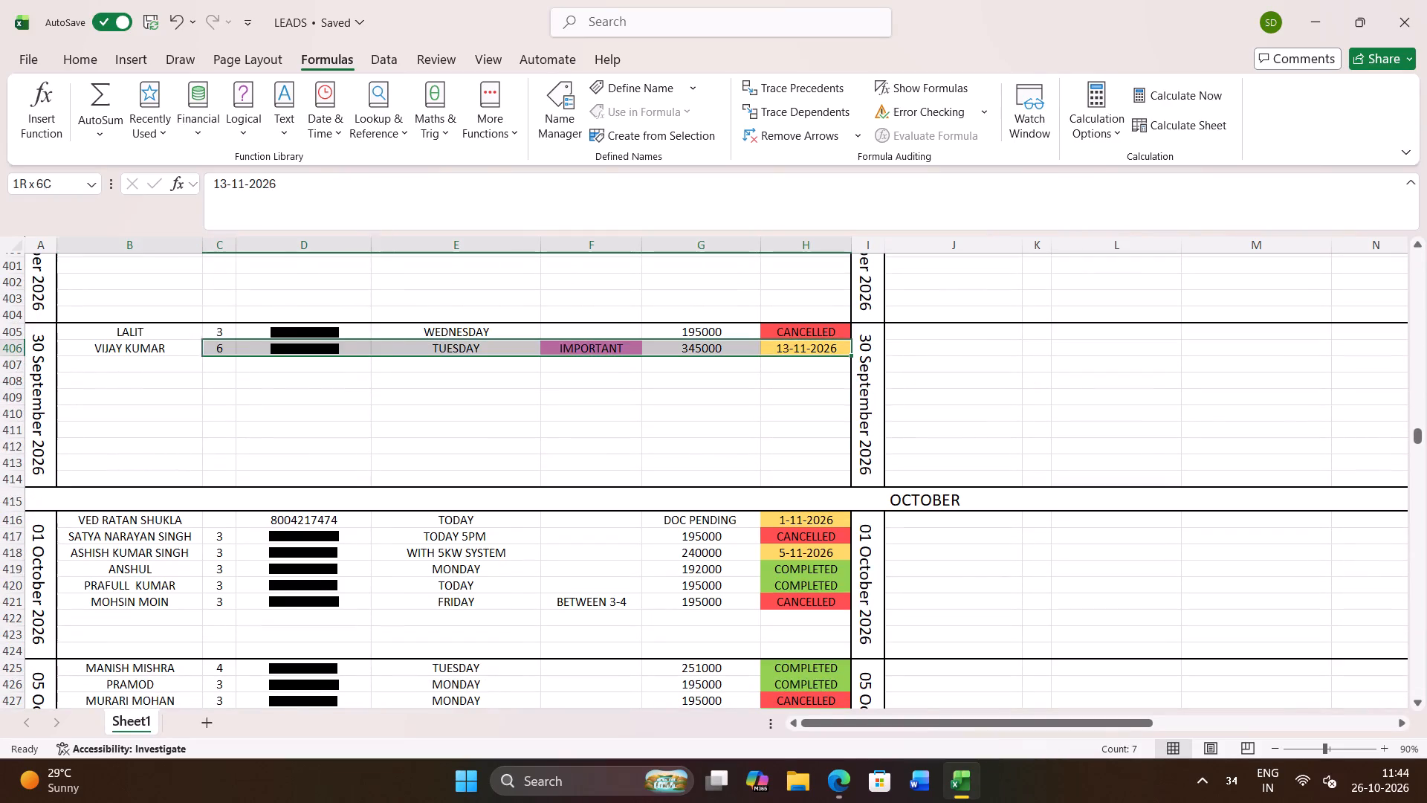
{"action": "left_click_drag", "start_coordinate": [188, 353], "coordinate": [97, 349]}
{"action": "left_click", "coordinate": [615, 401]}
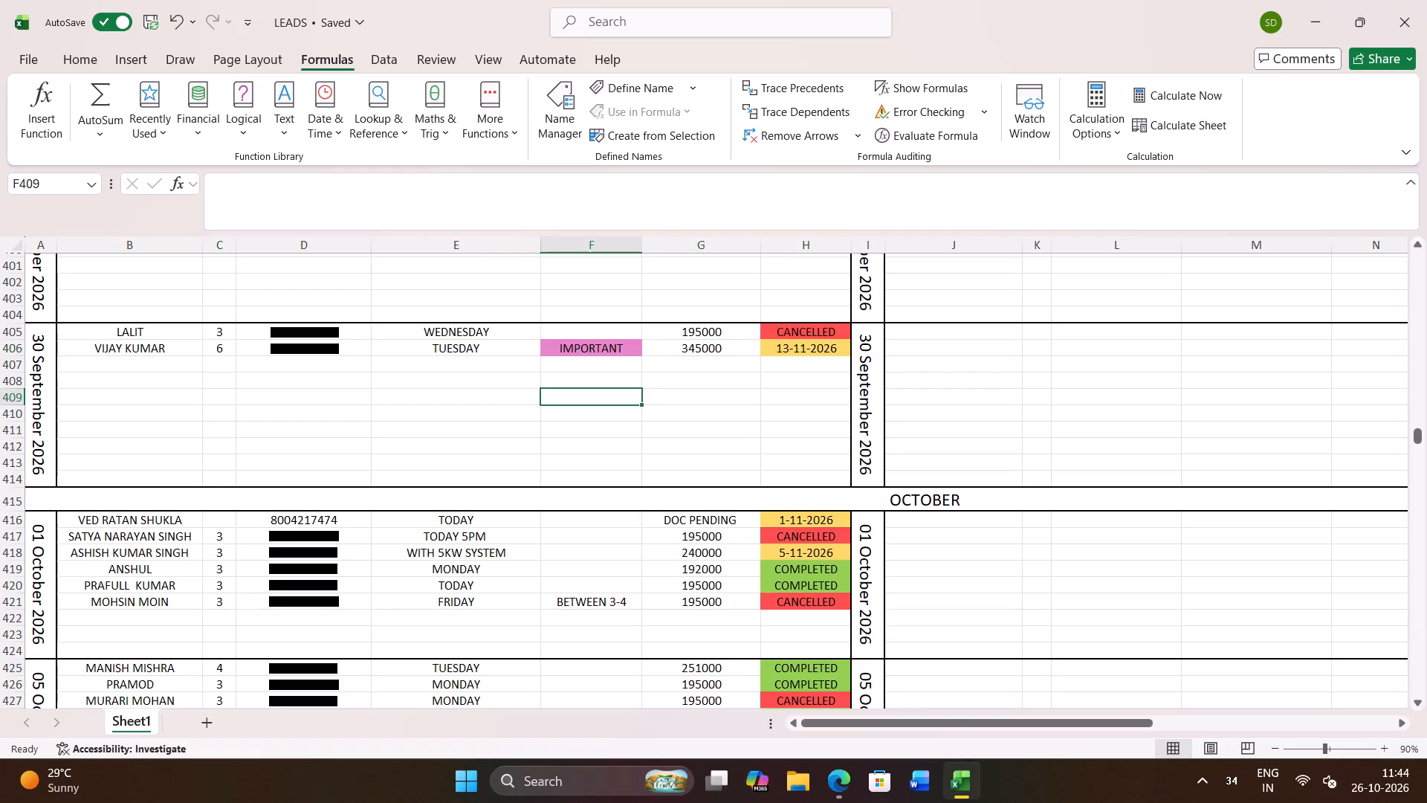
Review the end of the 05 October block, selecting the blank row 432 across columns B to H.
{"action": "scroll", "coordinate": [718, 404], "scroll_direction": "down", "scroll_amount": 7}
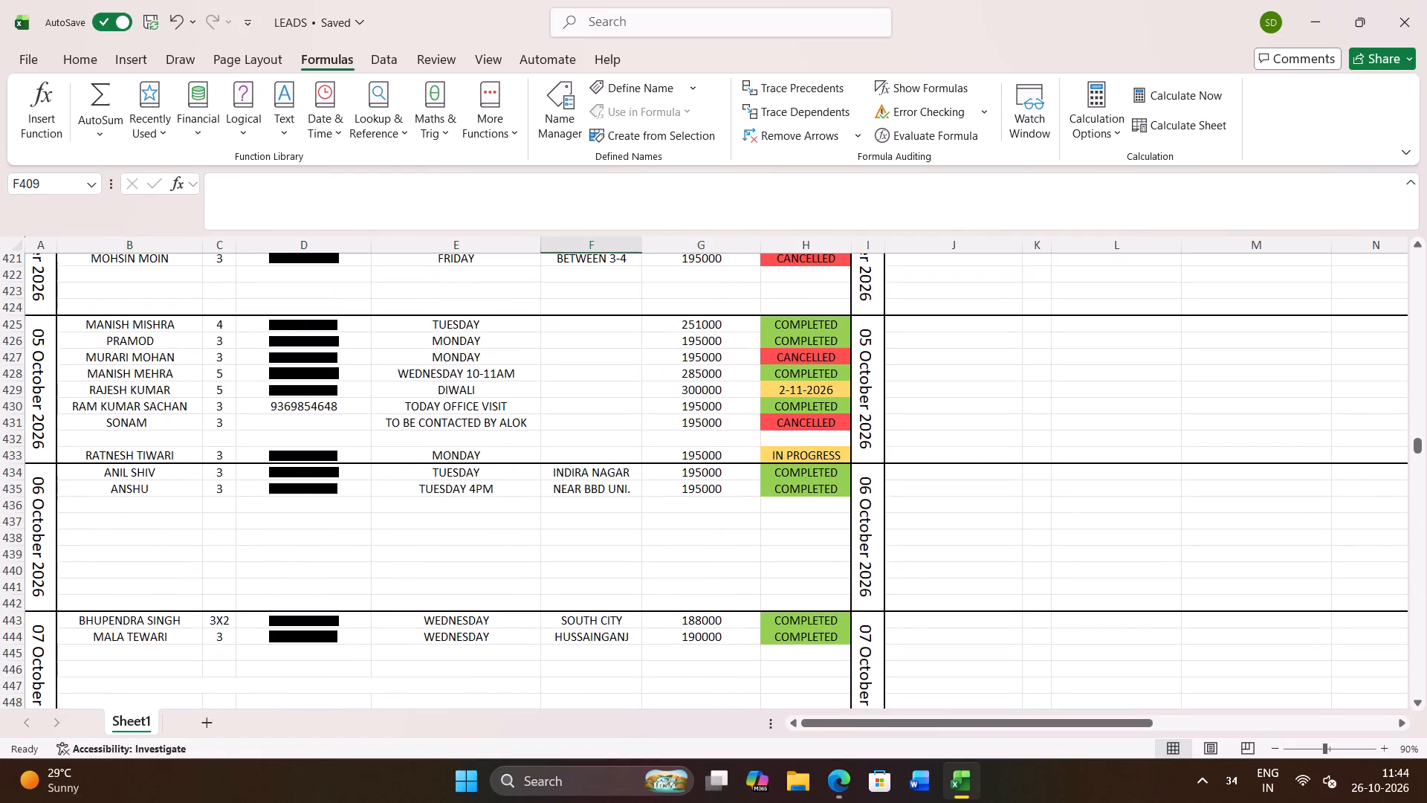
{"action": "left_click_drag", "start_coordinate": [805, 449], "coordinate": [537, 425]}
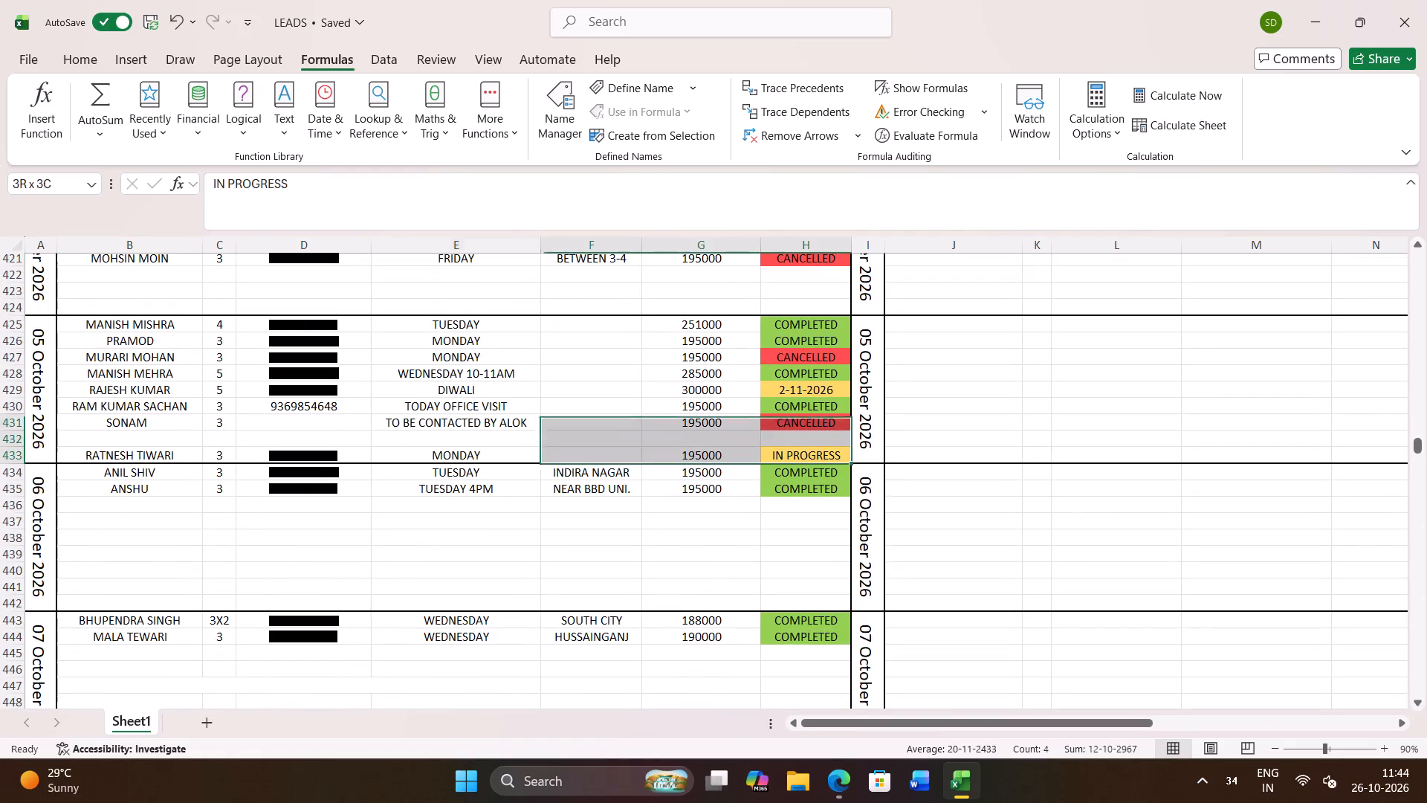
{"action": "left_click_drag", "start_coordinate": [537, 425], "coordinate": [144, 428]}
{"action": "left_click_drag", "start_coordinate": [131, 432], "coordinate": [821, 436]}
{"action": "left_click_drag", "start_coordinate": [818, 438], "coordinate": [711, 421]}
{"action": "scroll", "coordinate": [711, 421], "scroll_direction": "down", "scroll_amount": 1}
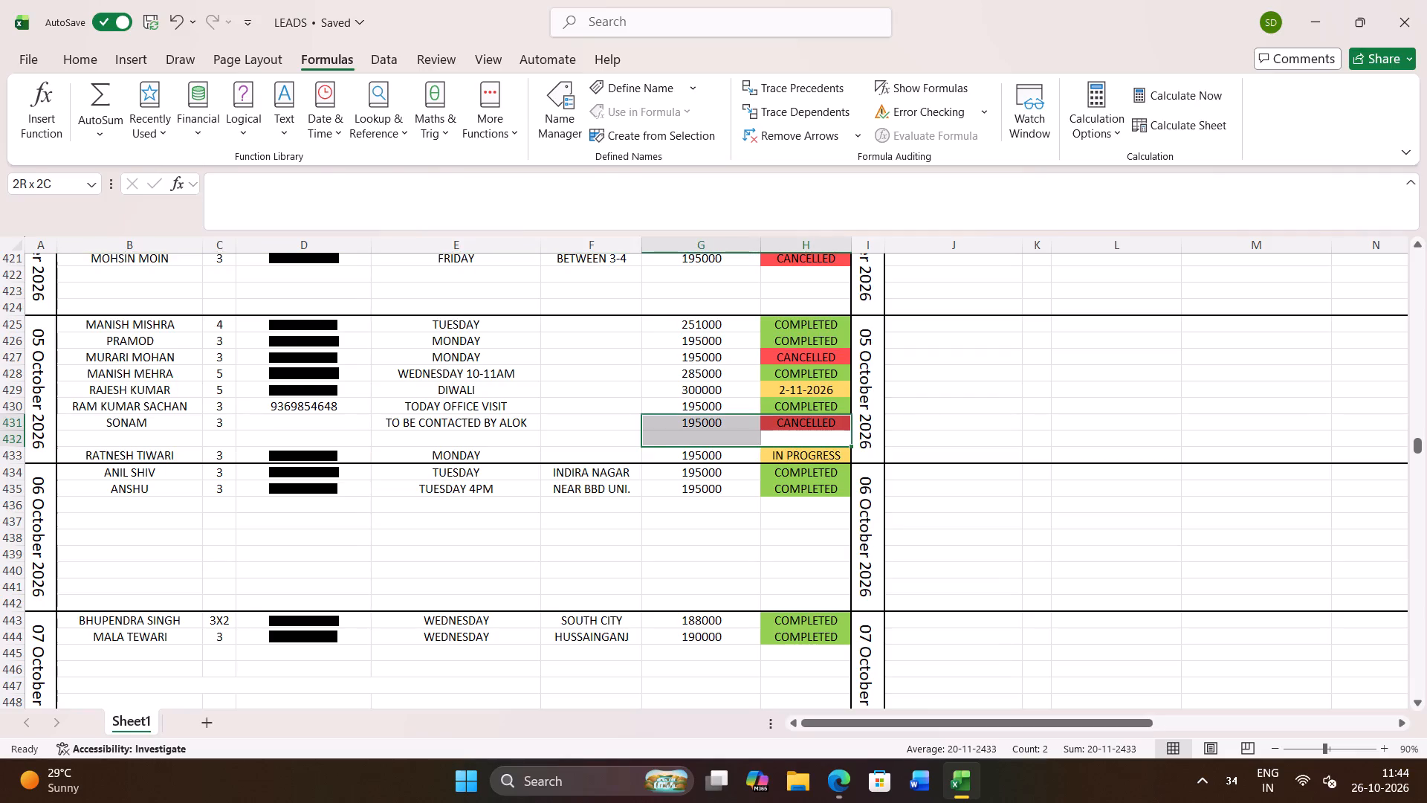
{"action": "left_click_drag", "start_coordinate": [711, 421], "coordinate": [150, 439]}
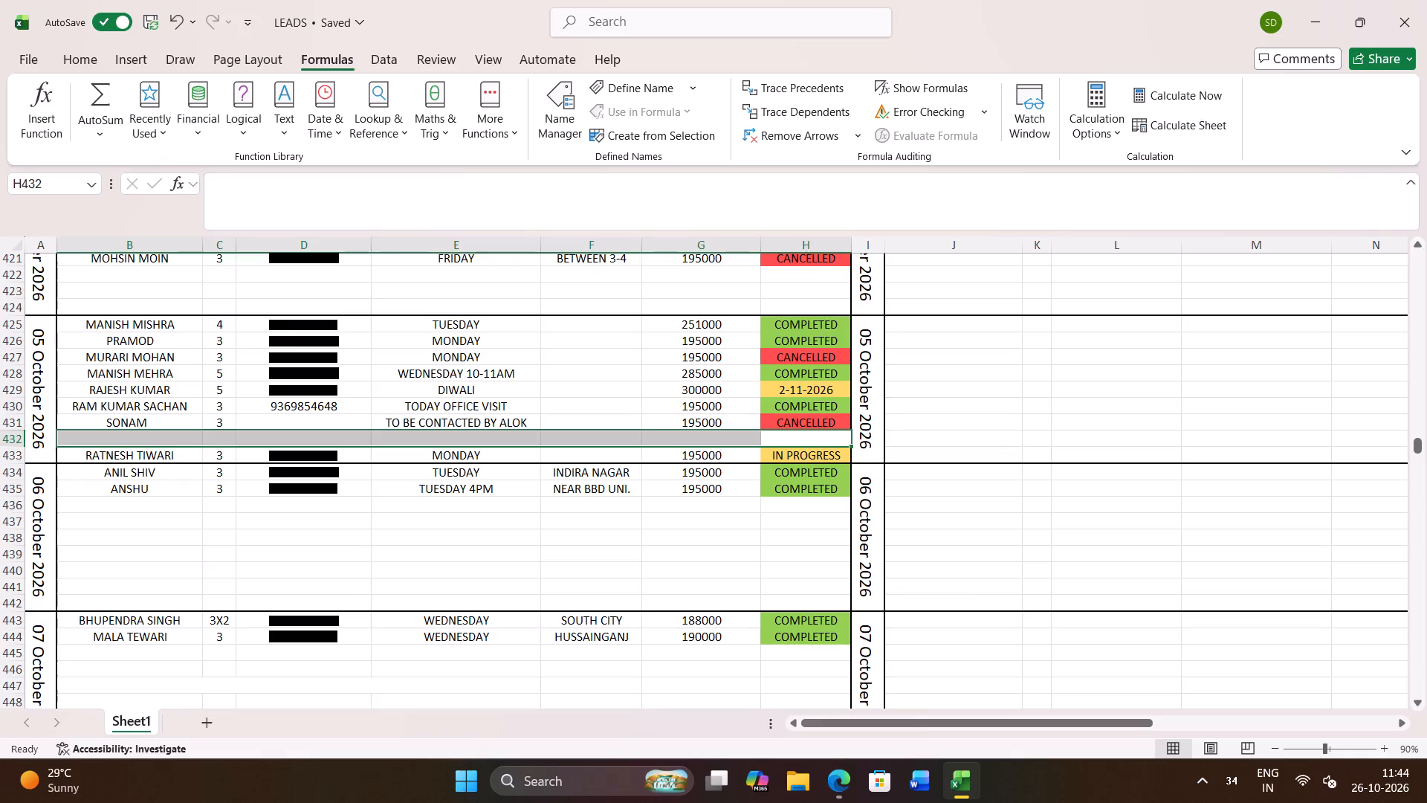
{"action": "left_click_drag", "start_coordinate": [815, 436], "coordinate": [85, 420]}
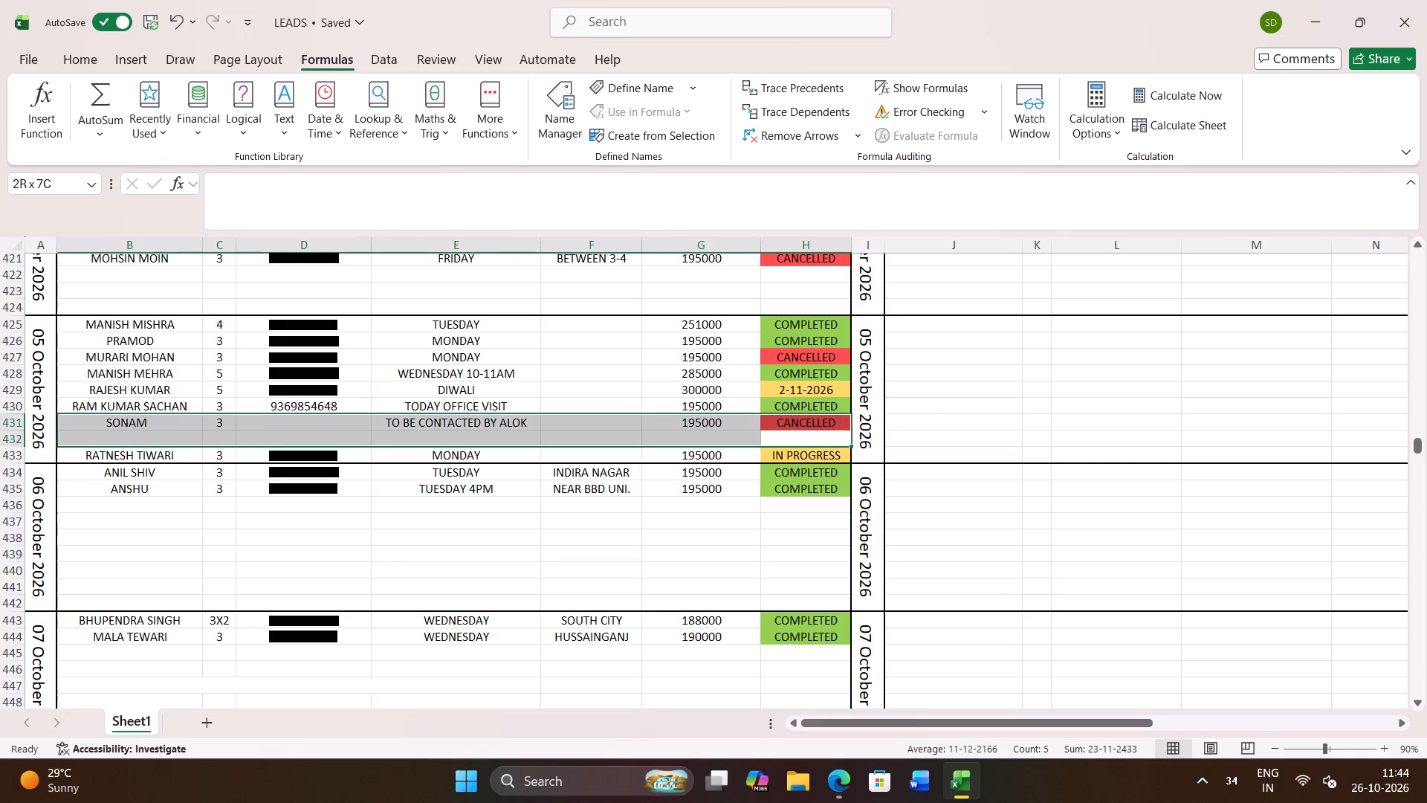
{"action": "left_click_drag", "start_coordinate": [85, 420], "coordinate": [83, 431]}
{"action": "left_click", "coordinate": [383, 509]}
Select the 14 October lead in row 472, due for follow-up on 26-10-2026, across columns B to H for review.
{"action": "scroll", "coordinate": [719, 561], "scroll_direction": "down", "scroll_amount": 6}
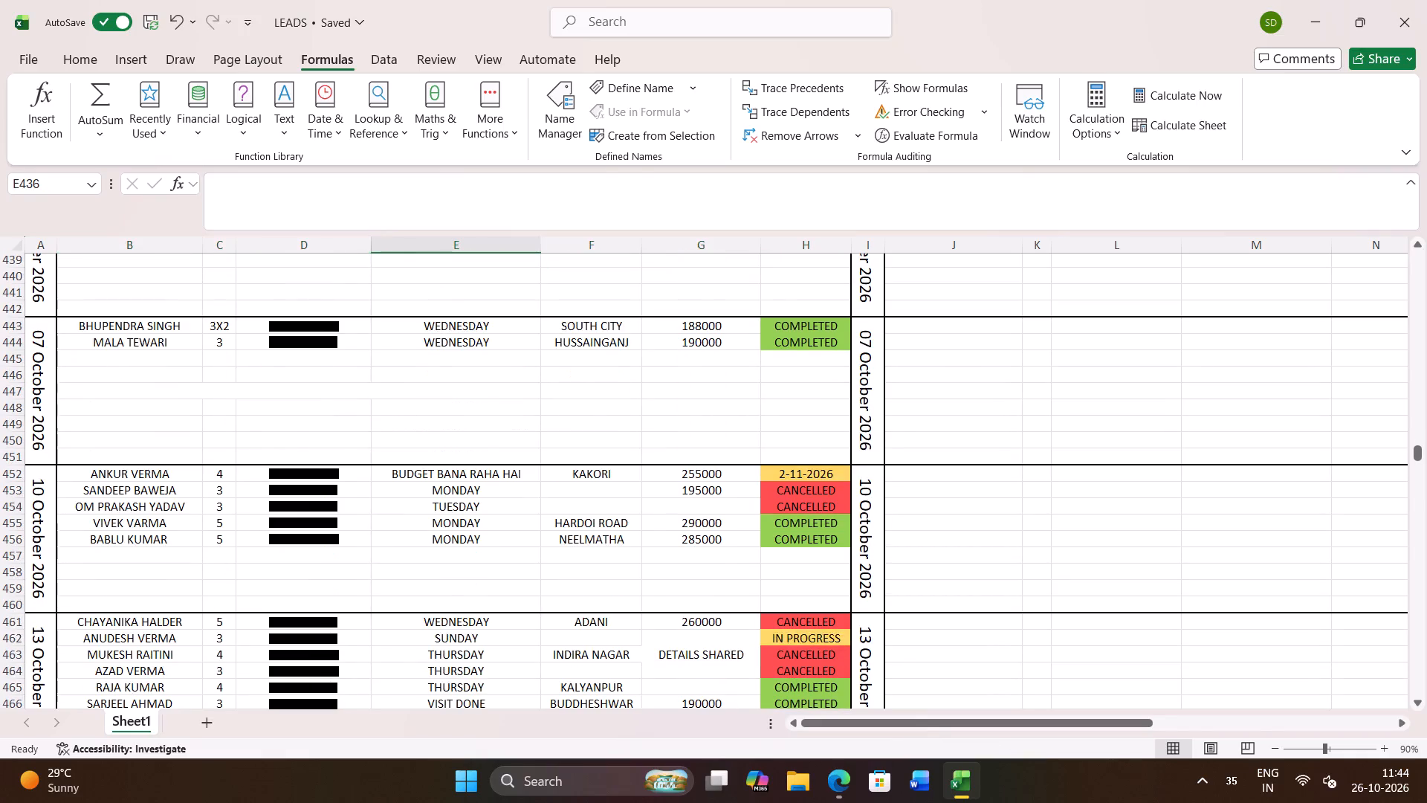
{"action": "scroll", "coordinate": [855, 516], "scroll_direction": "down", "scroll_amount": 8}
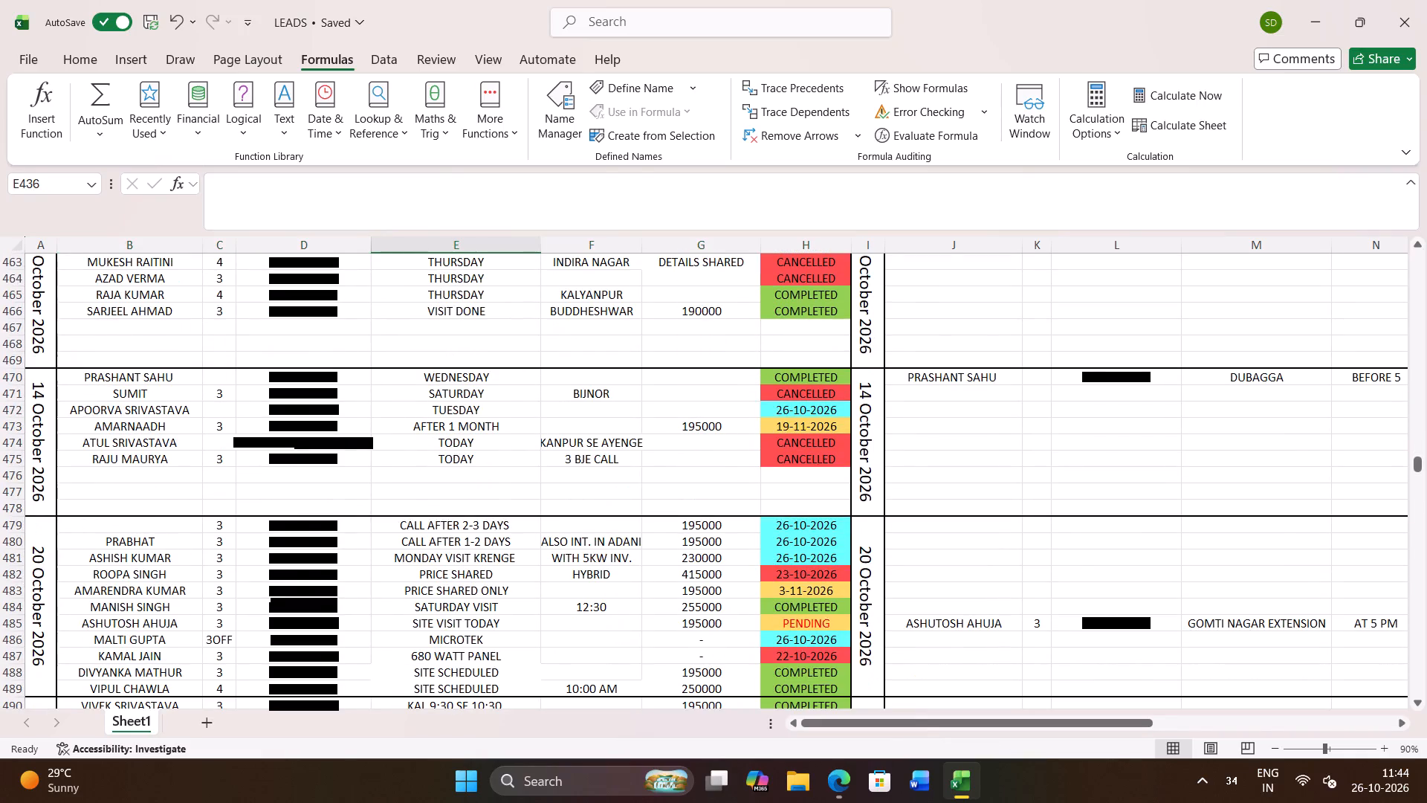
{"action": "left_click_drag", "start_coordinate": [798, 404], "coordinate": [126, 413]}
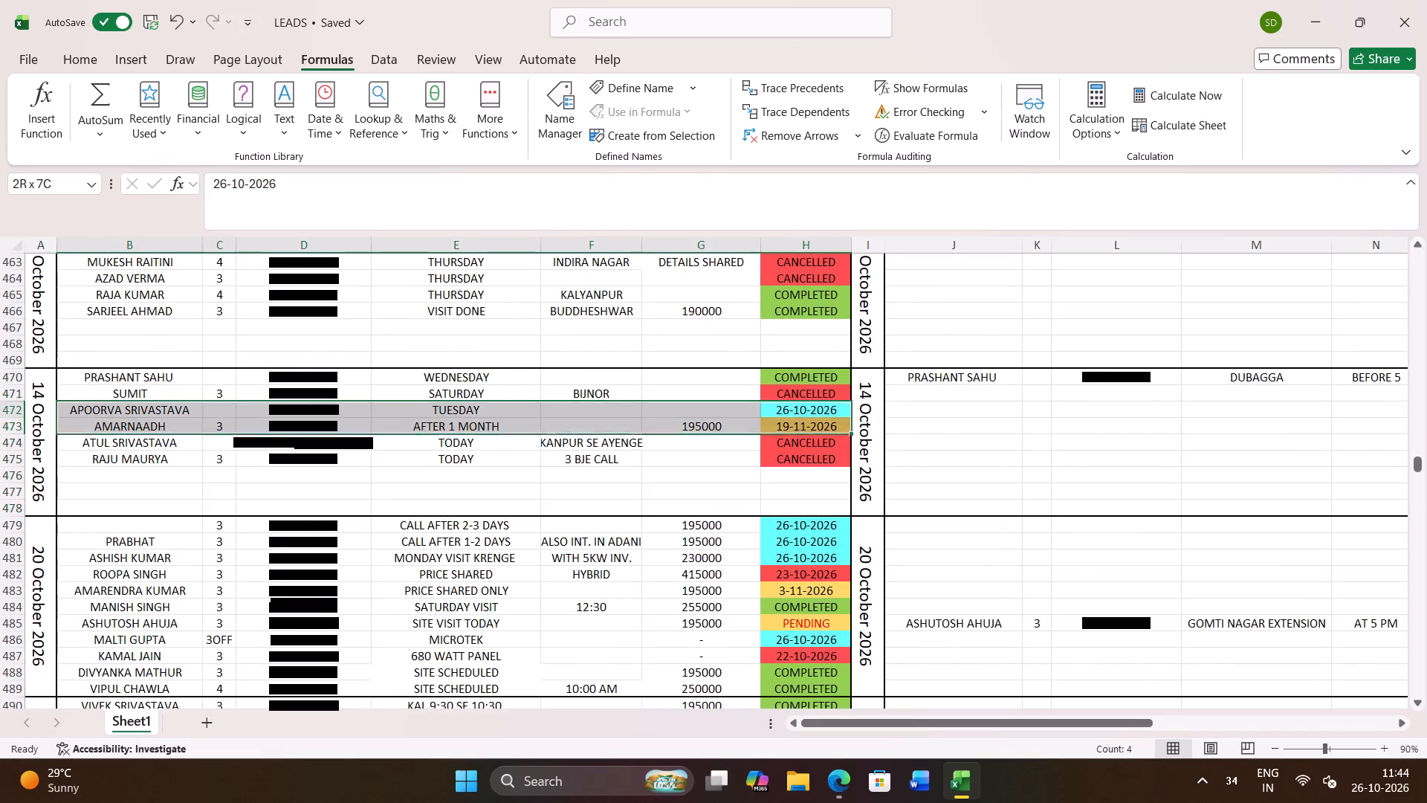
{"action": "left_click_drag", "start_coordinate": [126, 413], "coordinate": [125, 411]}
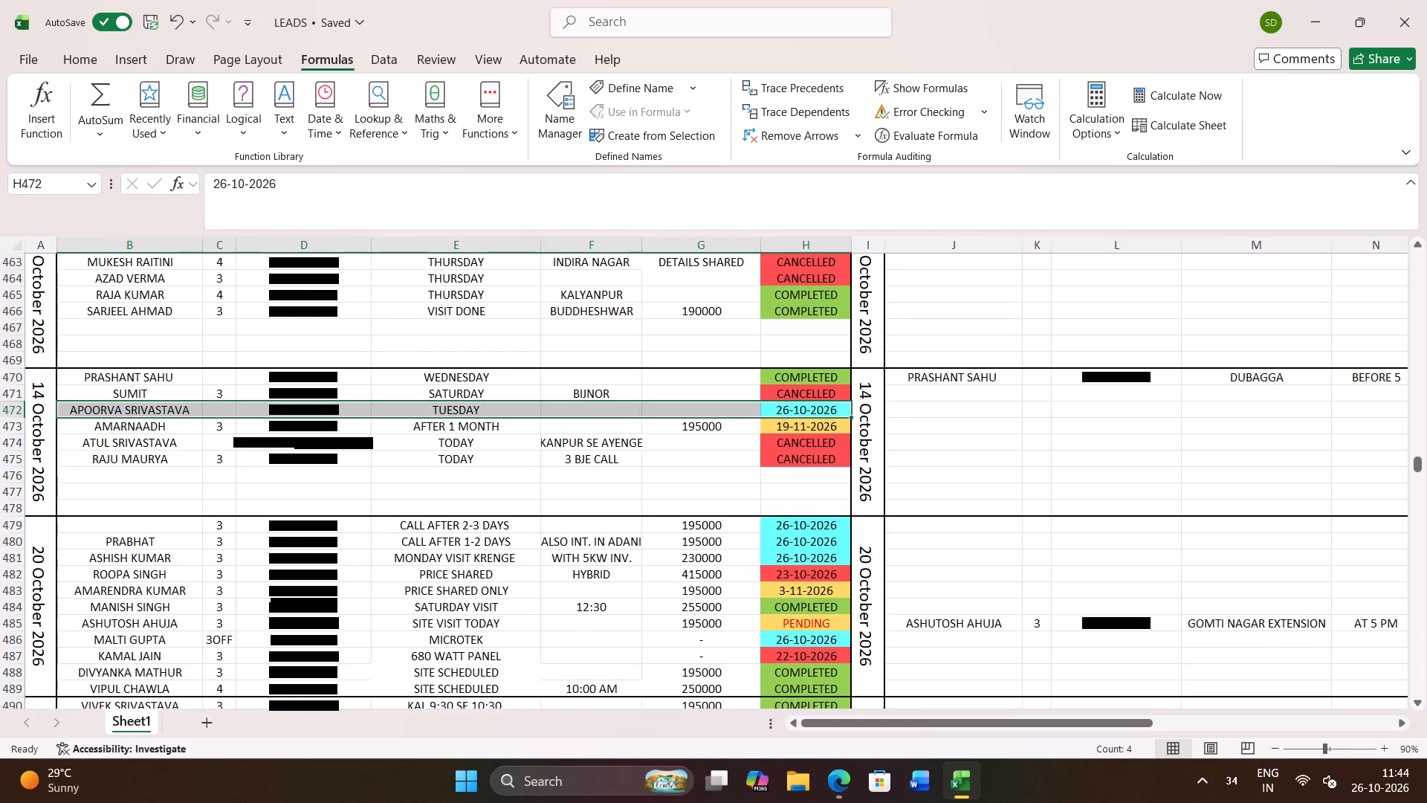
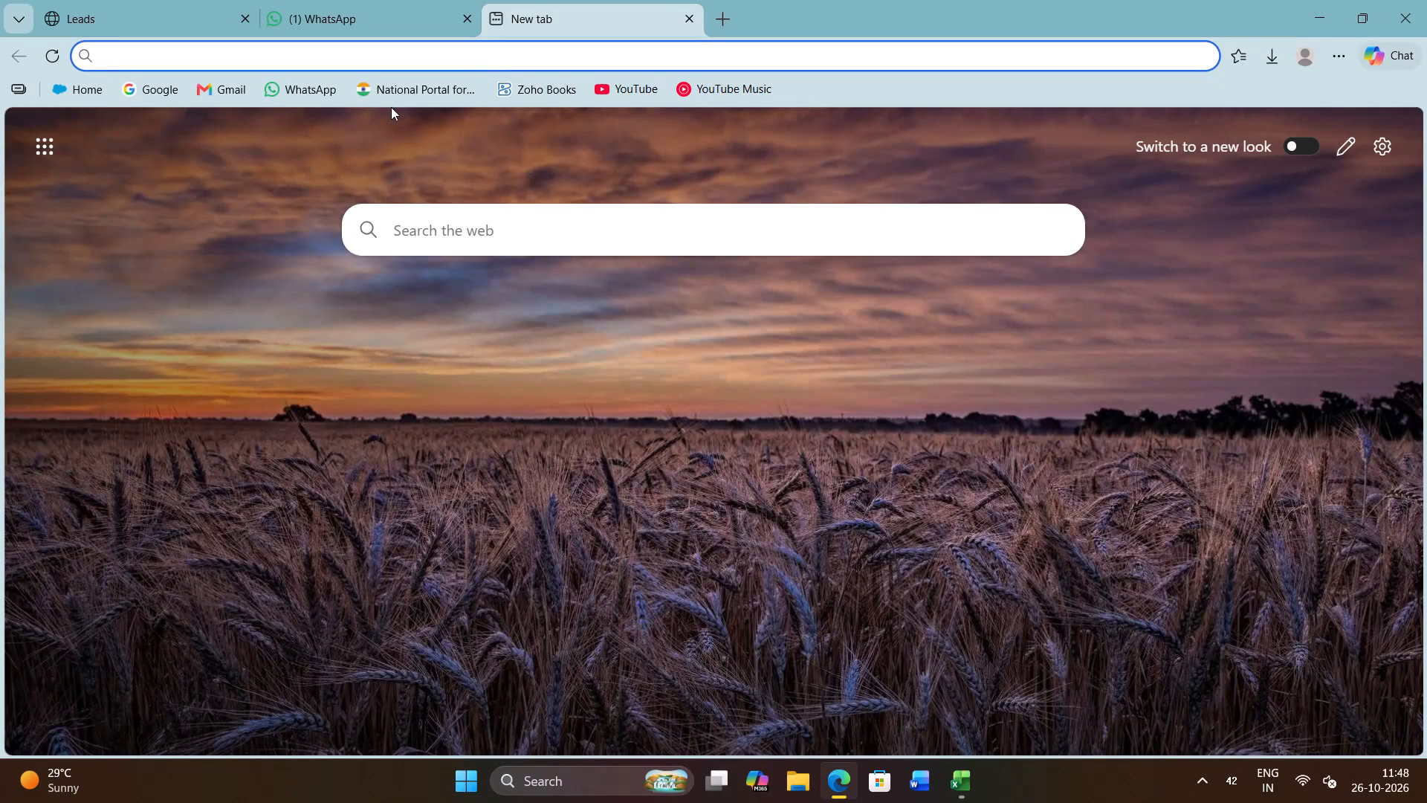
Open the National Portal for Rooftop Solar, dismiss the SUNtosh pop-up, and enter the Vendor Login area.
{"action": "left_click", "coordinate": [397, 98]}
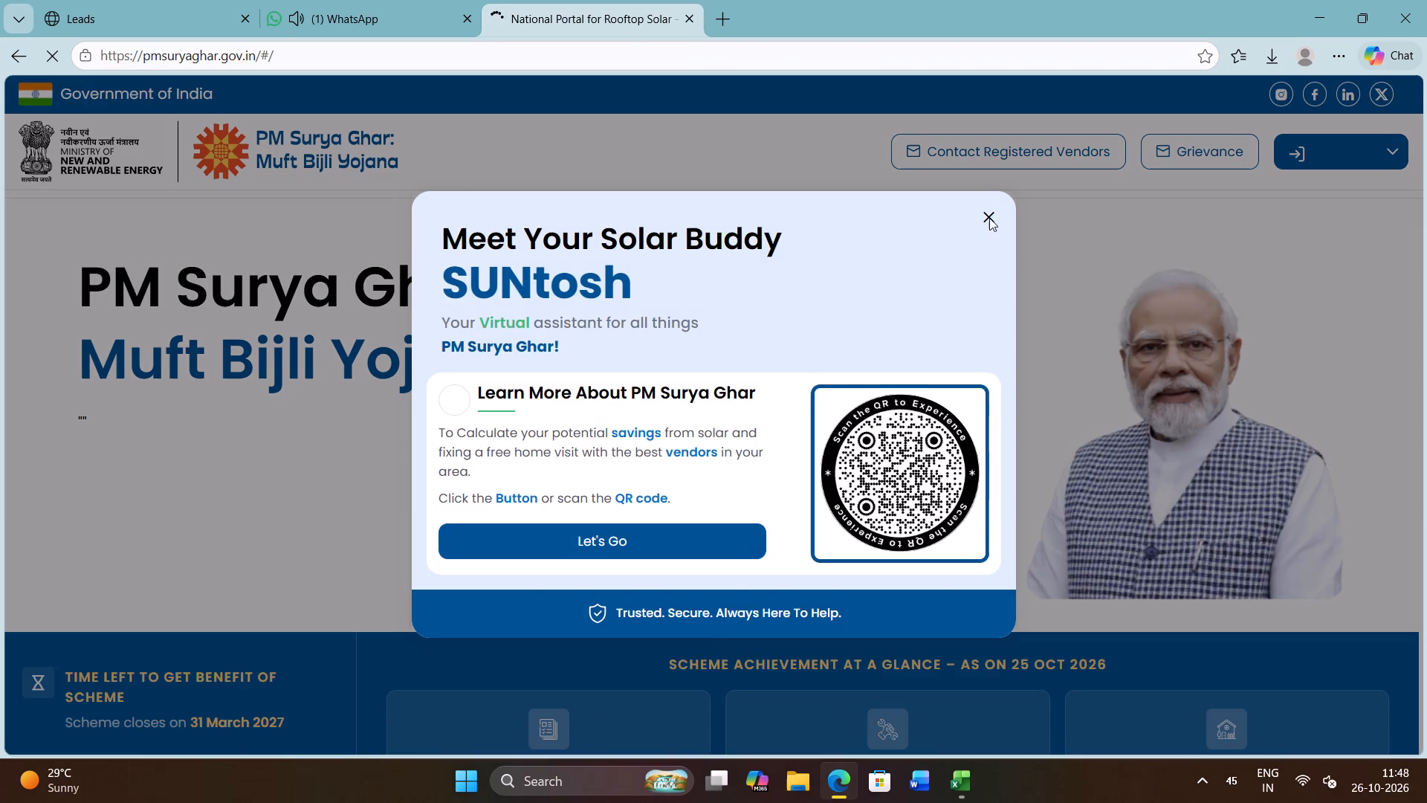
{"action": "left_click", "coordinate": [989, 218]}
{"action": "left_click", "coordinate": [991, 216]}
{"action": "left_click", "coordinate": [986, 200]}
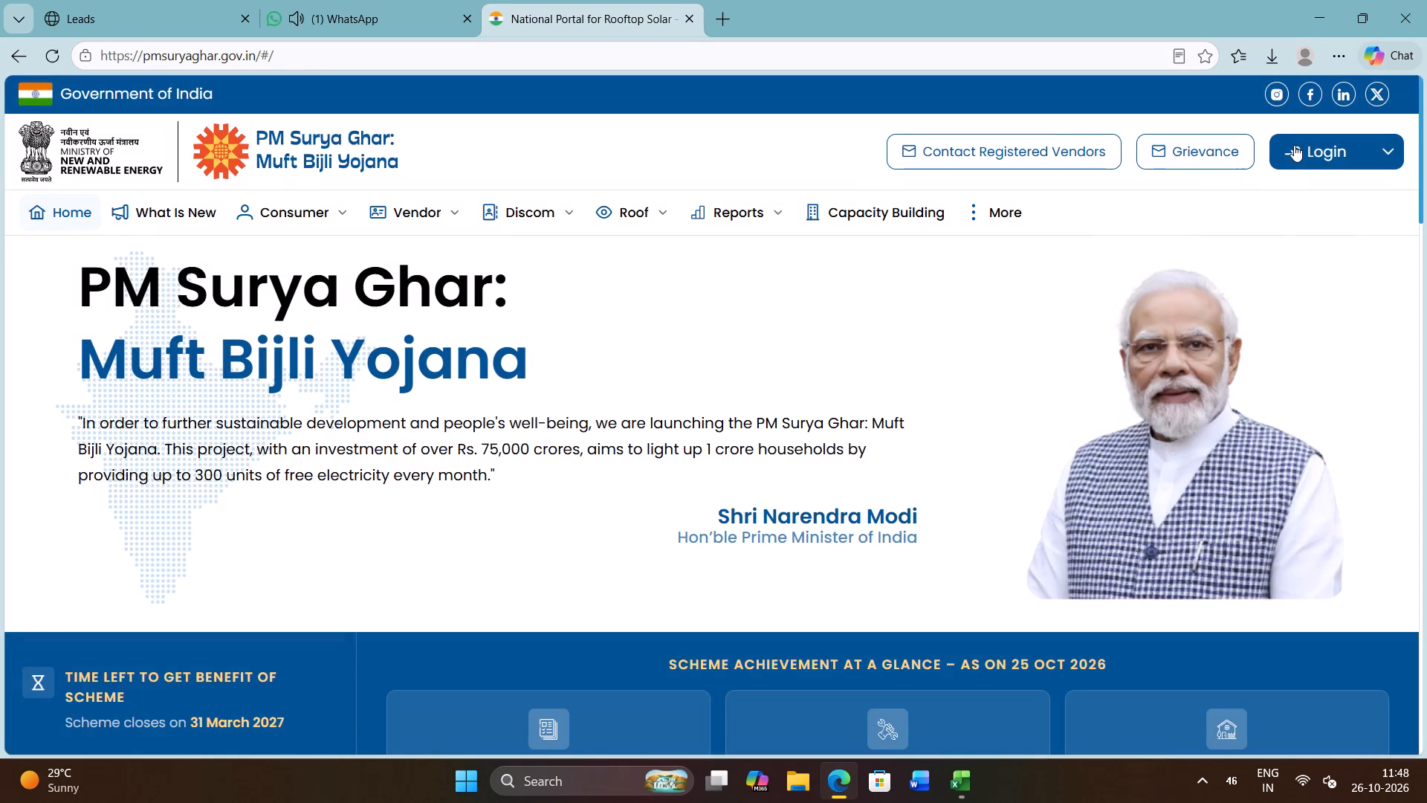
{"action": "left_click_drag", "start_coordinate": [1294, 145], "coordinate": [1283, 169]}
{"action": "left_click", "coordinate": [1229, 291]}
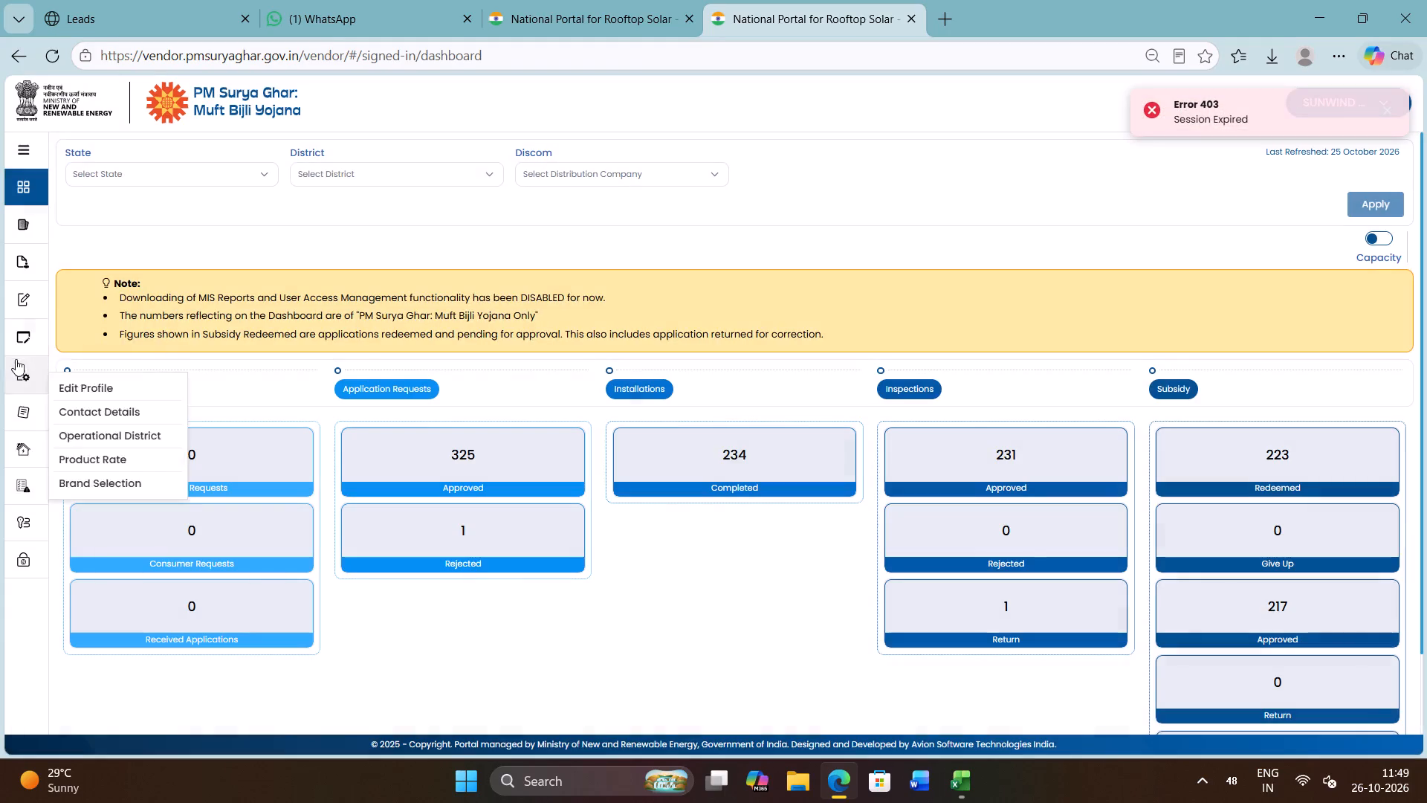
Open the vendor's My Application list and review the consumer applications with their statuses and submission dates.
{"action": "left_click_drag", "start_coordinate": [30, 324], "coordinate": [32, 334]}
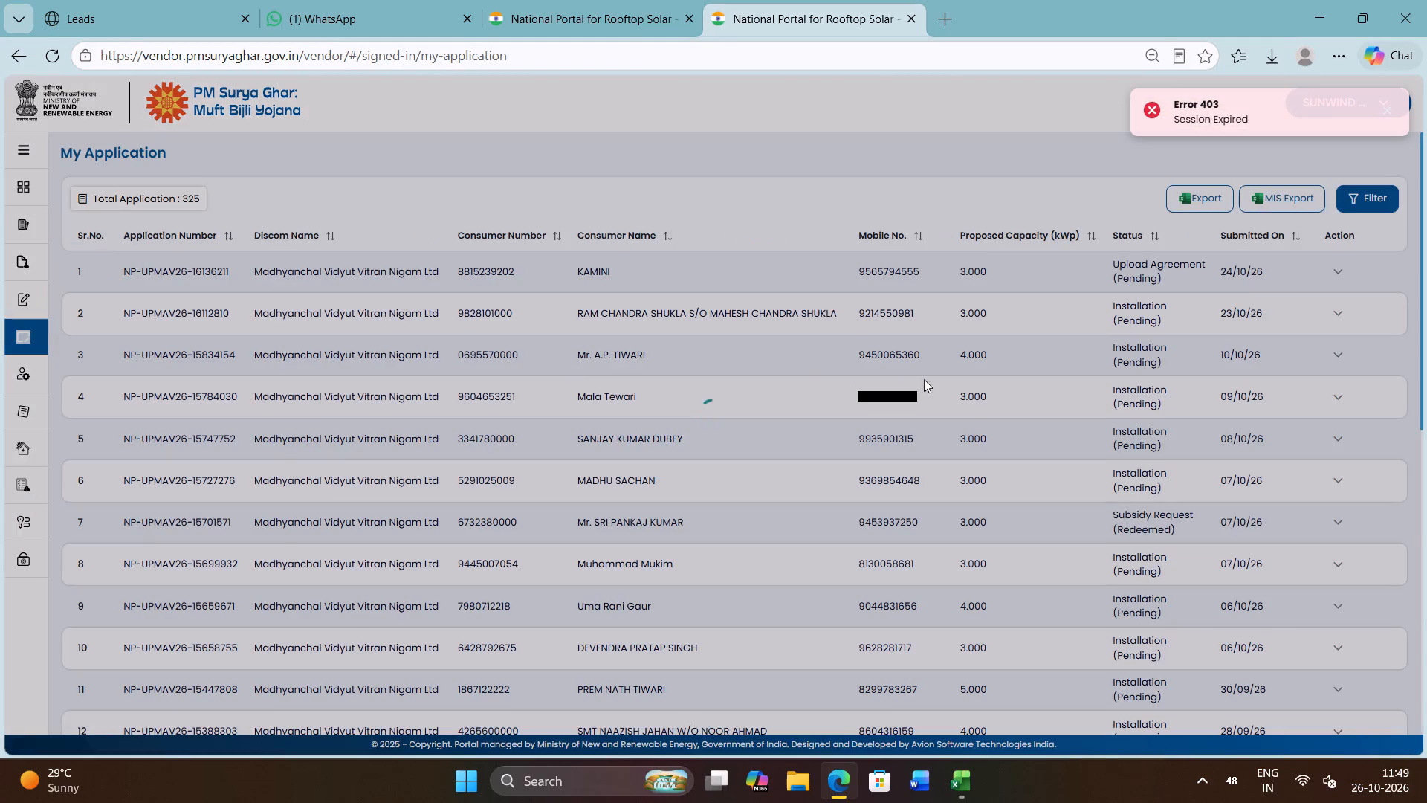
{"action": "scroll", "coordinate": [936, 379], "scroll_direction": "down", "scroll_amount": 2}
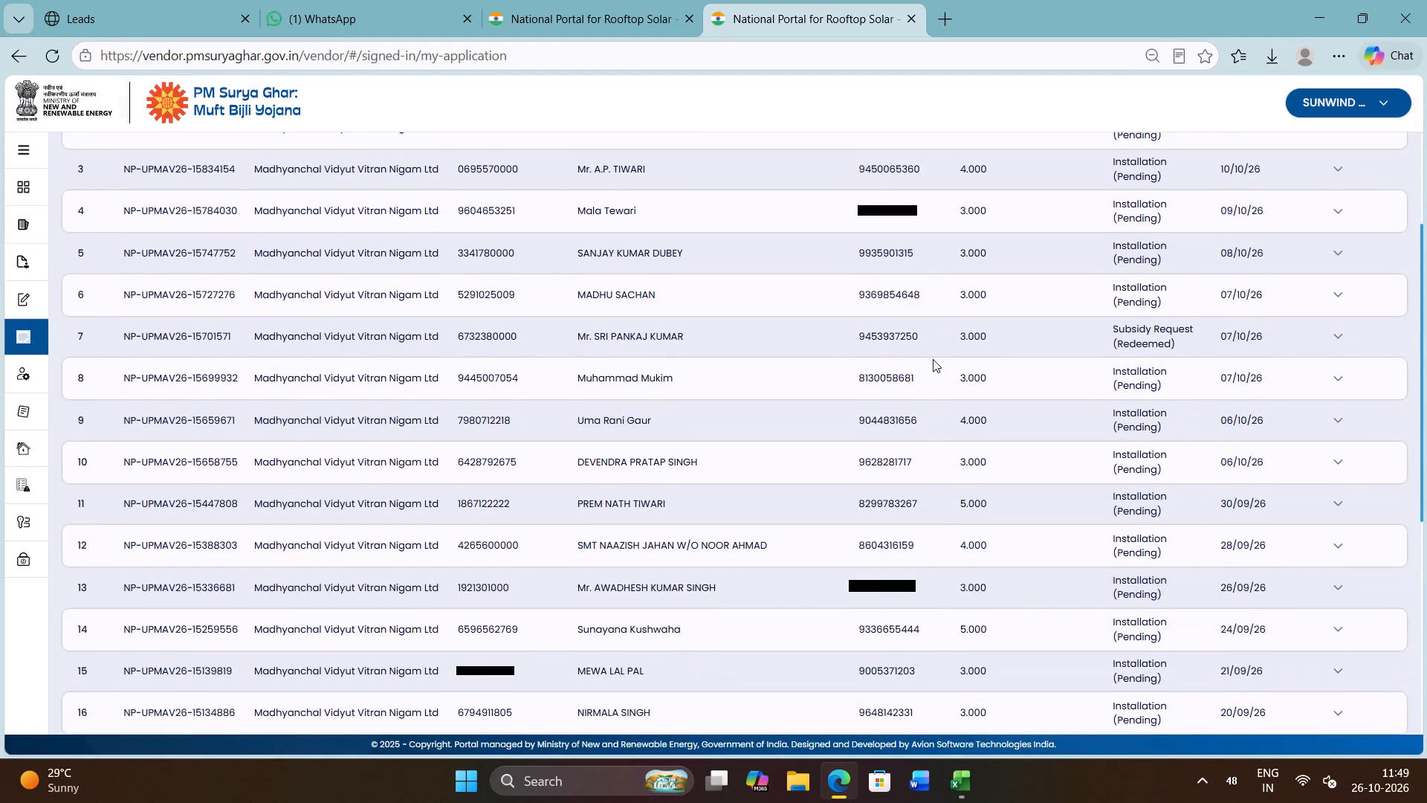
{"action": "scroll", "coordinate": [933, 359], "scroll_direction": "down", "scroll_amount": 1}
{"action": "scroll", "coordinate": [850, 383], "scroll_direction": "down", "scroll_amount": 1}
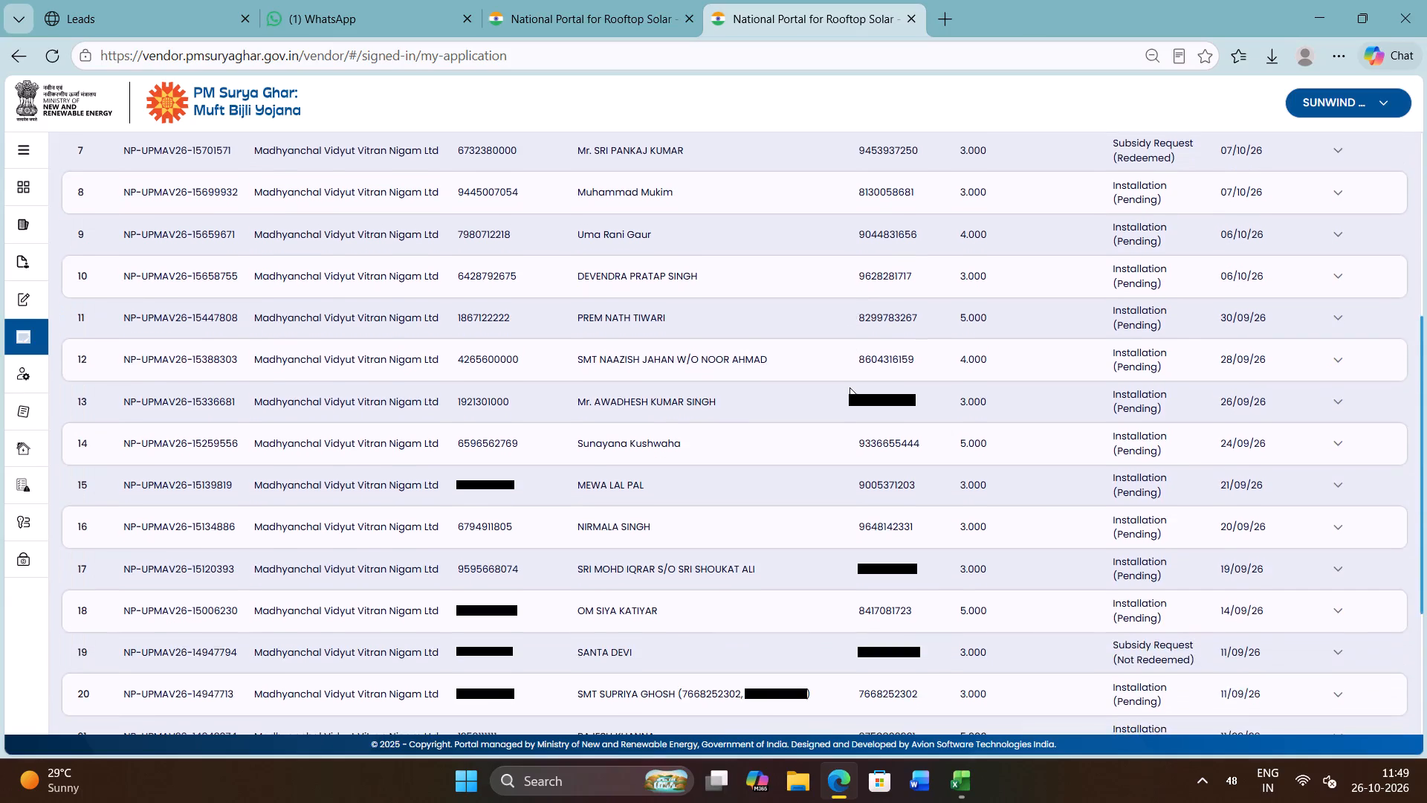
{"action": "scroll", "coordinate": [850, 396], "scroll_direction": "down", "scroll_amount": 7}
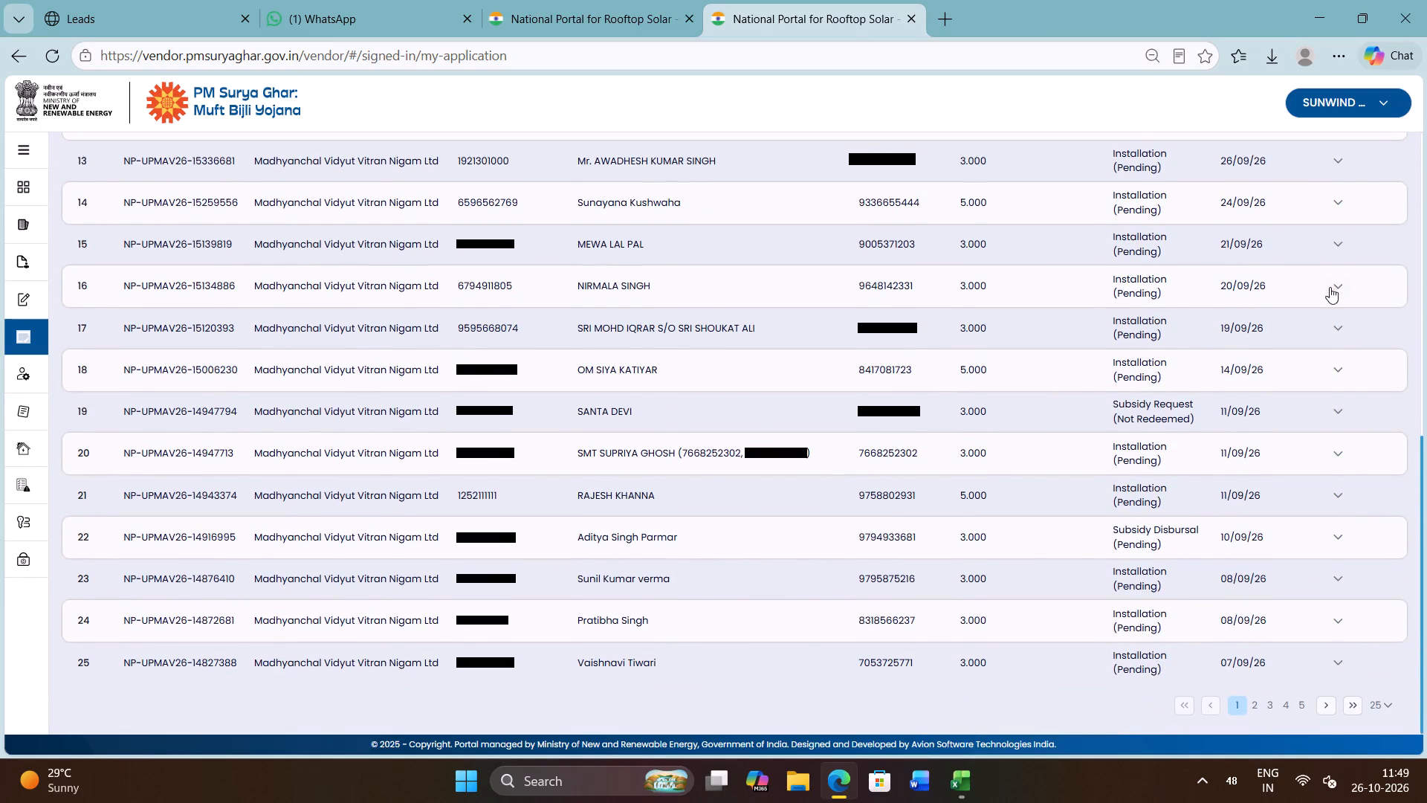
{"action": "scroll", "coordinate": [1330, 287], "scroll_direction": "up", "scroll_amount": 9}
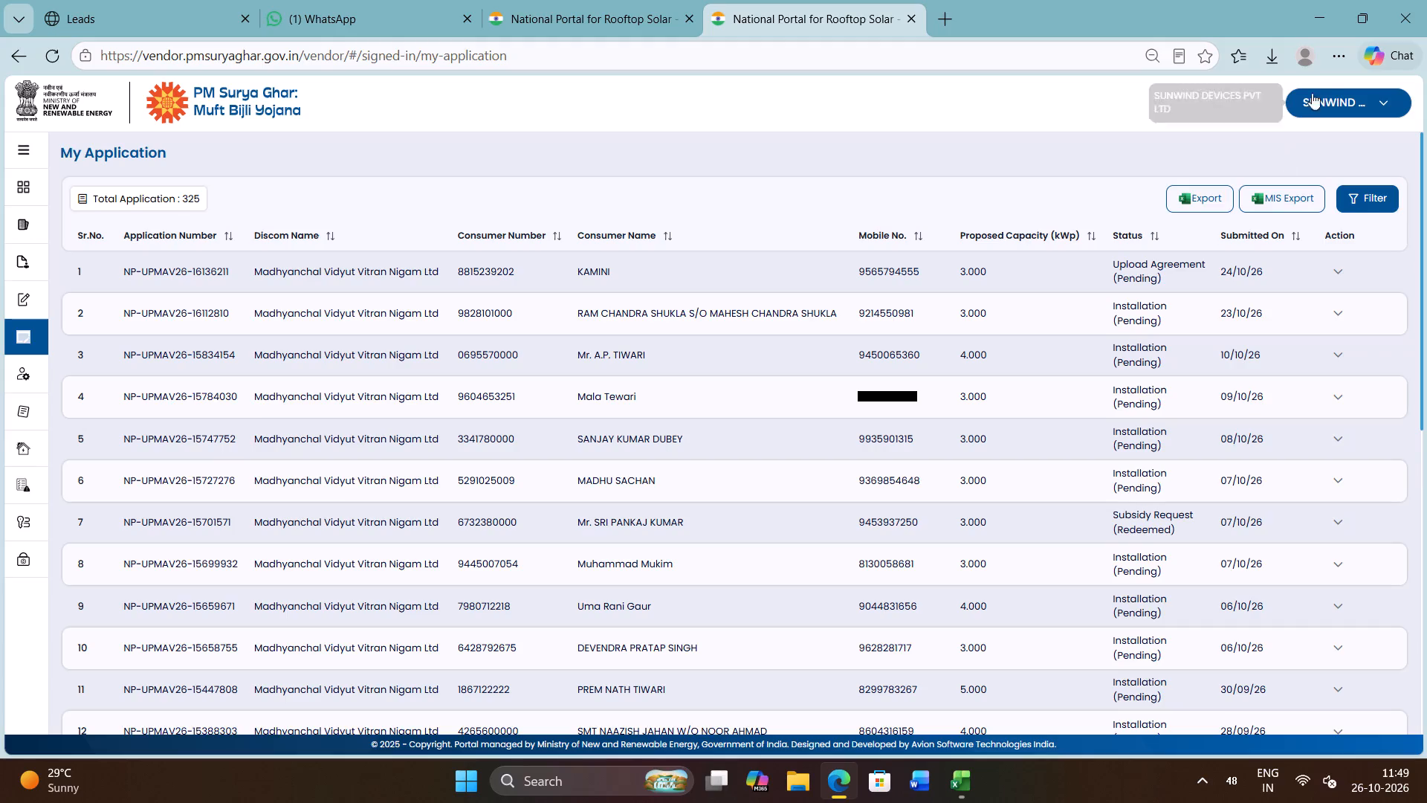
Increase the number of applications shown per page in the My Application list.
{"action": "left_click", "coordinate": [1336, 54]}
{"action": "scroll", "coordinate": [722, 468], "scroll_direction": "down", "scroll_amount": 2}
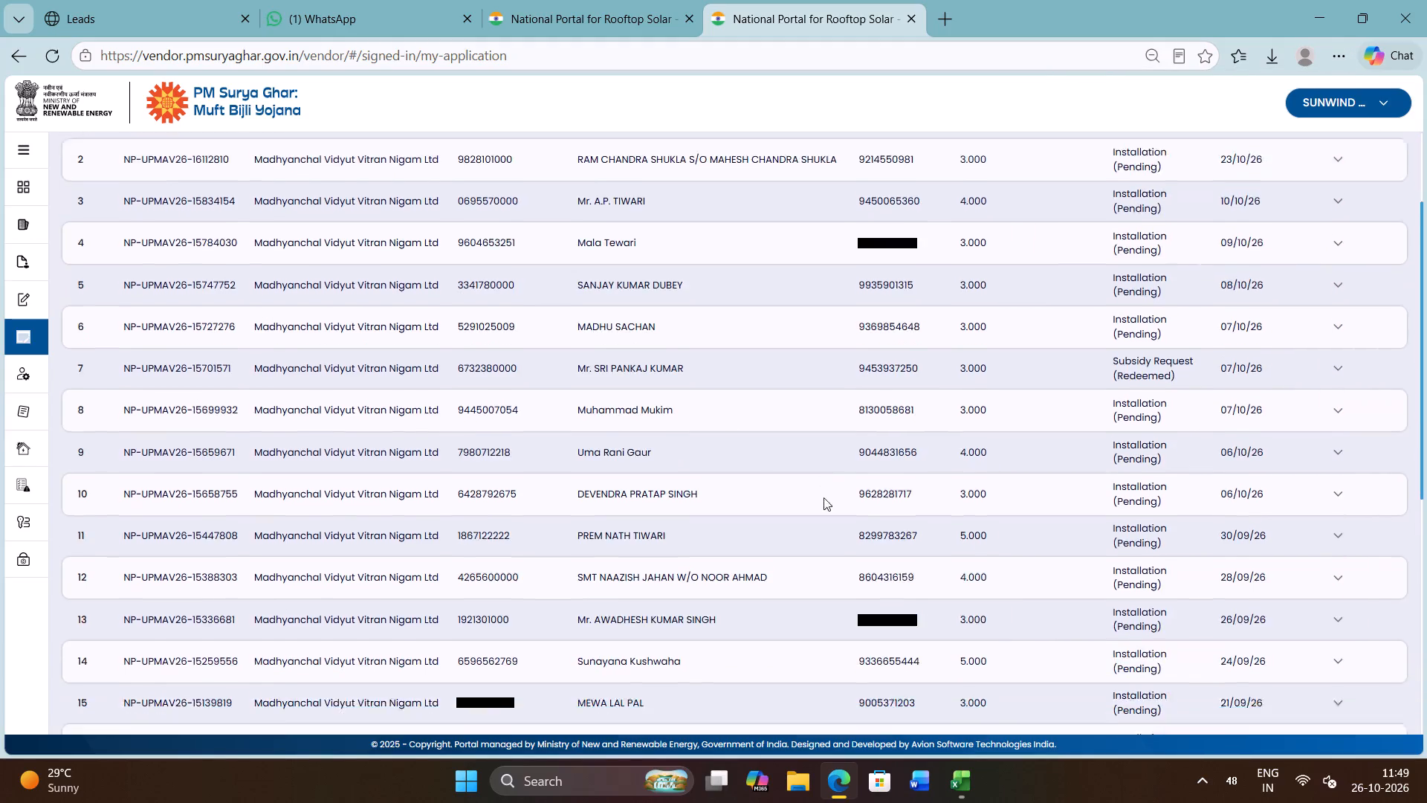
{"action": "scroll", "coordinate": [1028, 556], "scroll_direction": "down", "scroll_amount": 11}
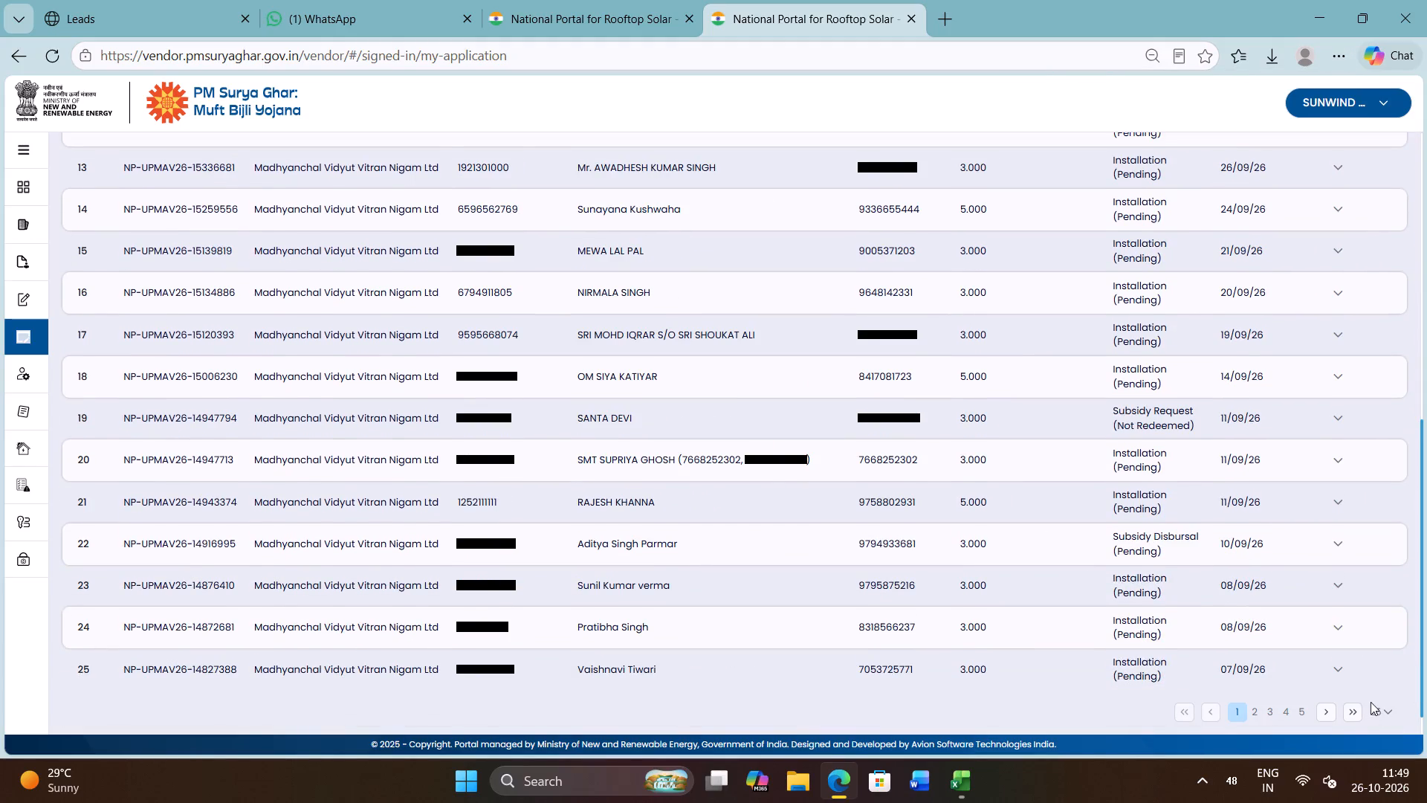
{"action": "left_click", "coordinate": [1371, 702]}
{"action": "left_click", "coordinate": [1388, 687]}
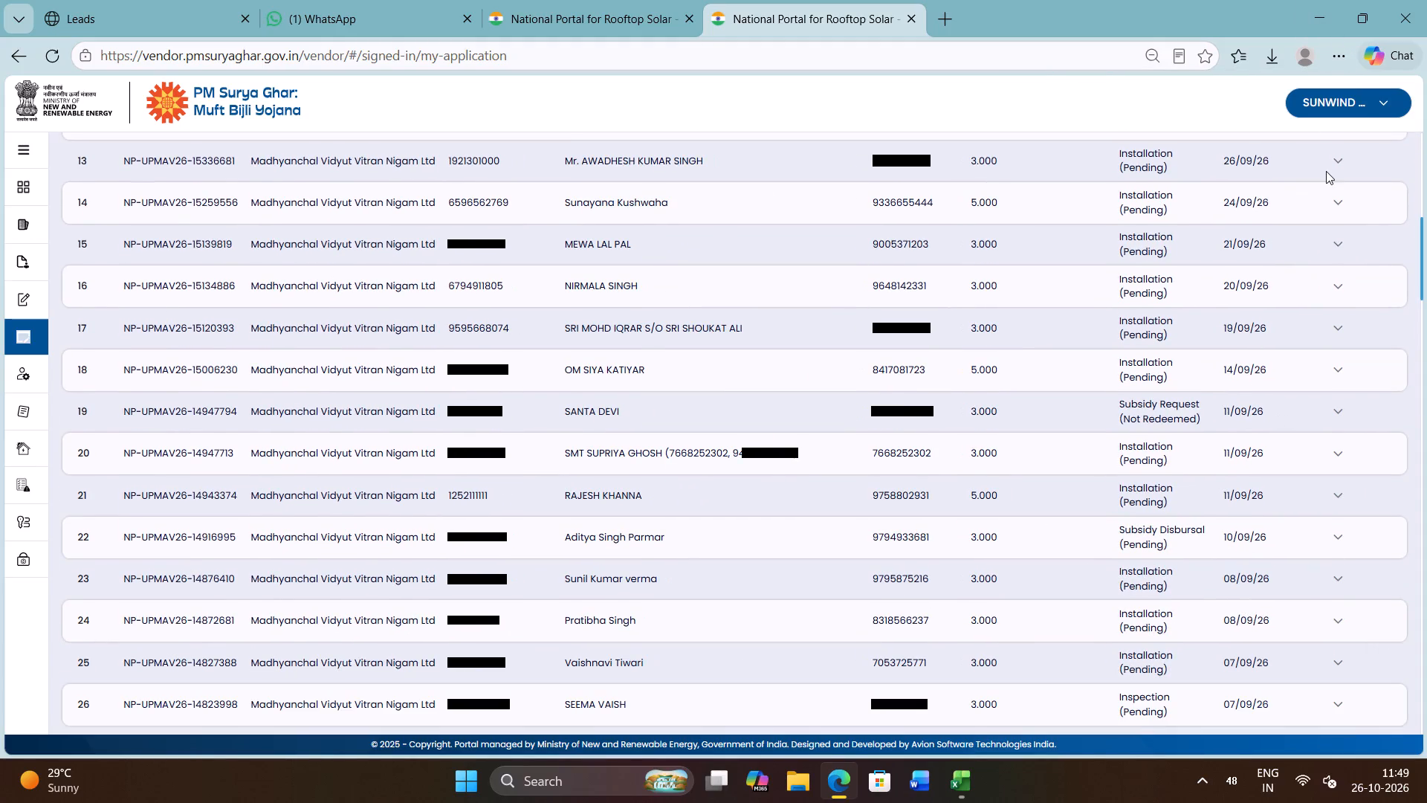
Find the remembered consumer name on the page and select the mobile number of the matching application submitted on 09/07/26.
{"action": "left_click", "coordinate": [1350, 57]}
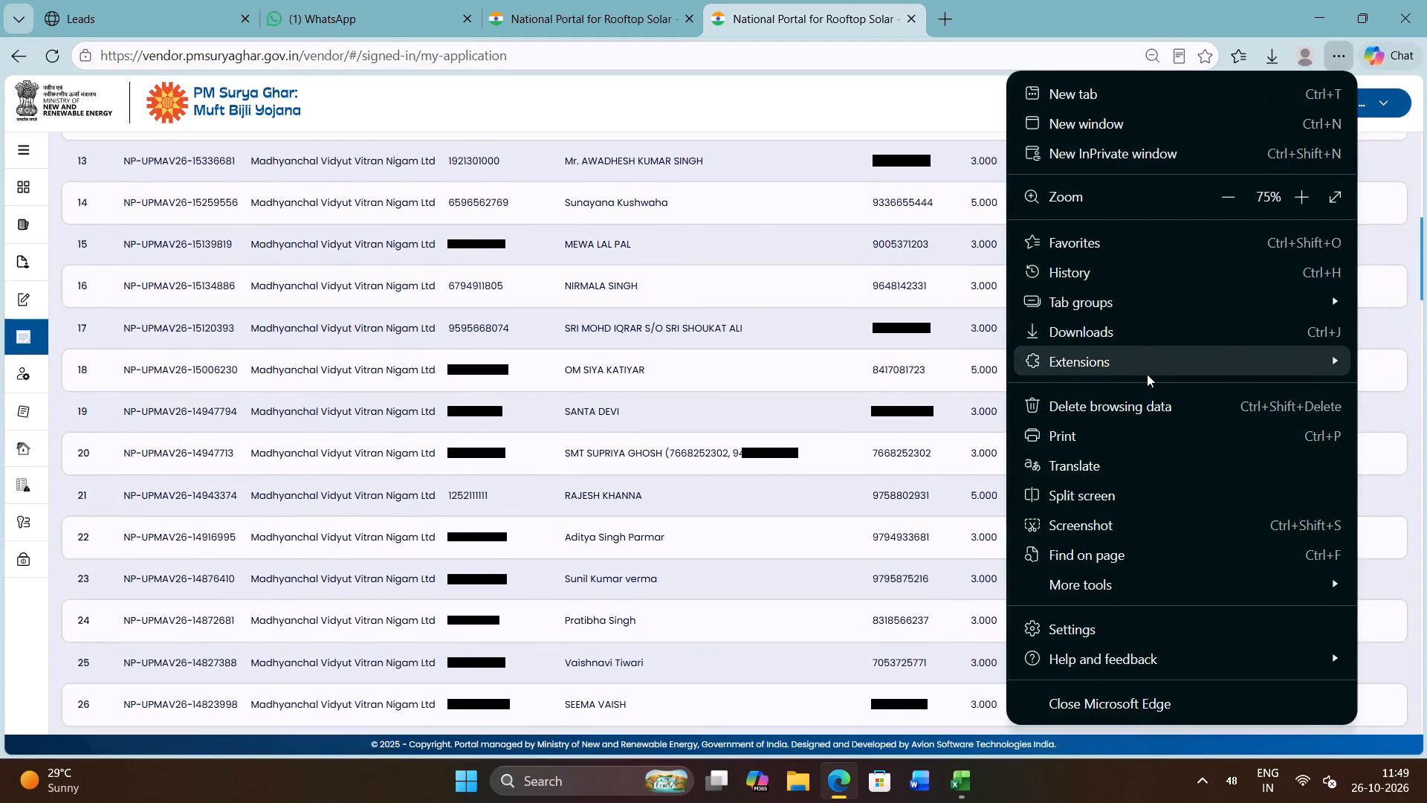
{"action": "left_click", "coordinate": [1066, 549]}
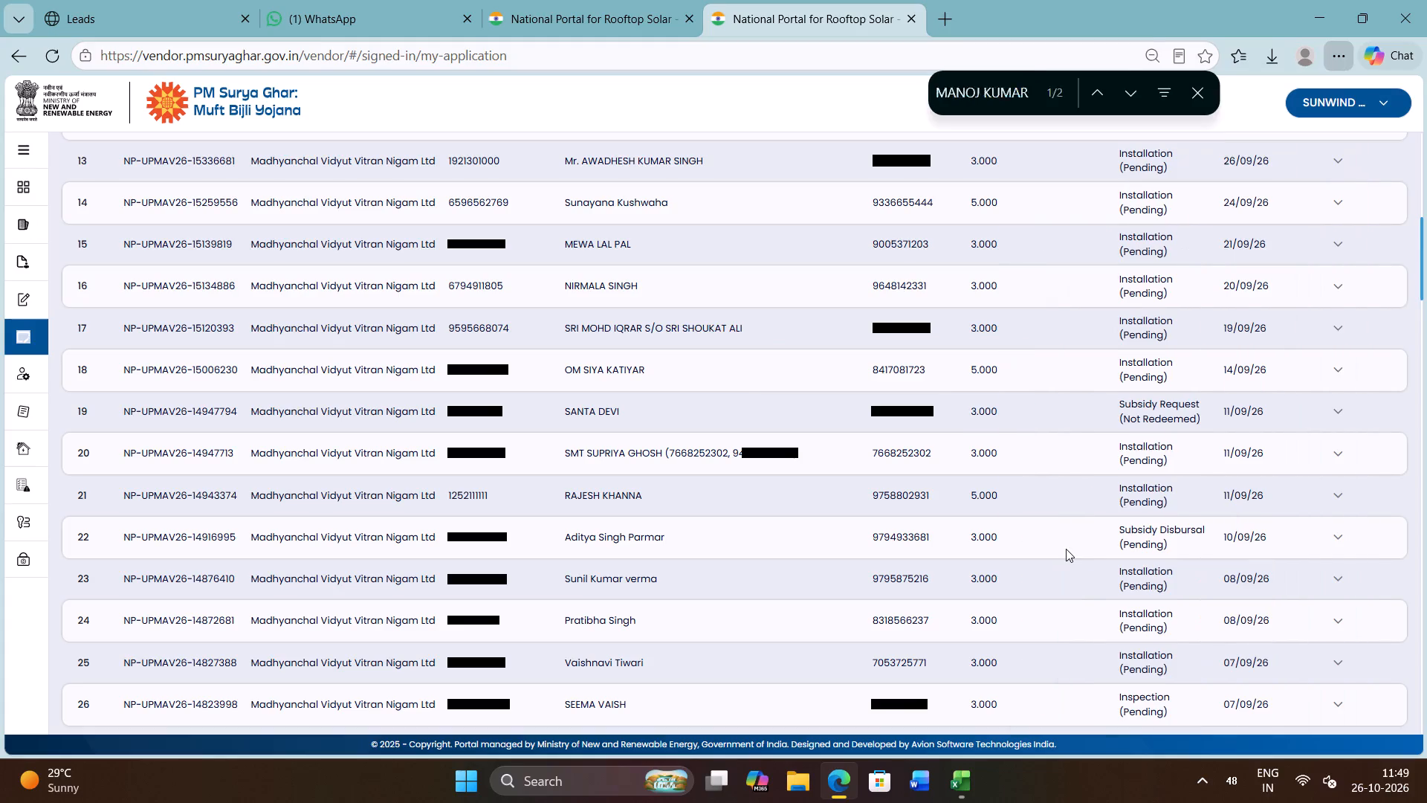
{"action": "left_click", "coordinate": [1027, 94]}
{"action": "key", "text": "Return"}
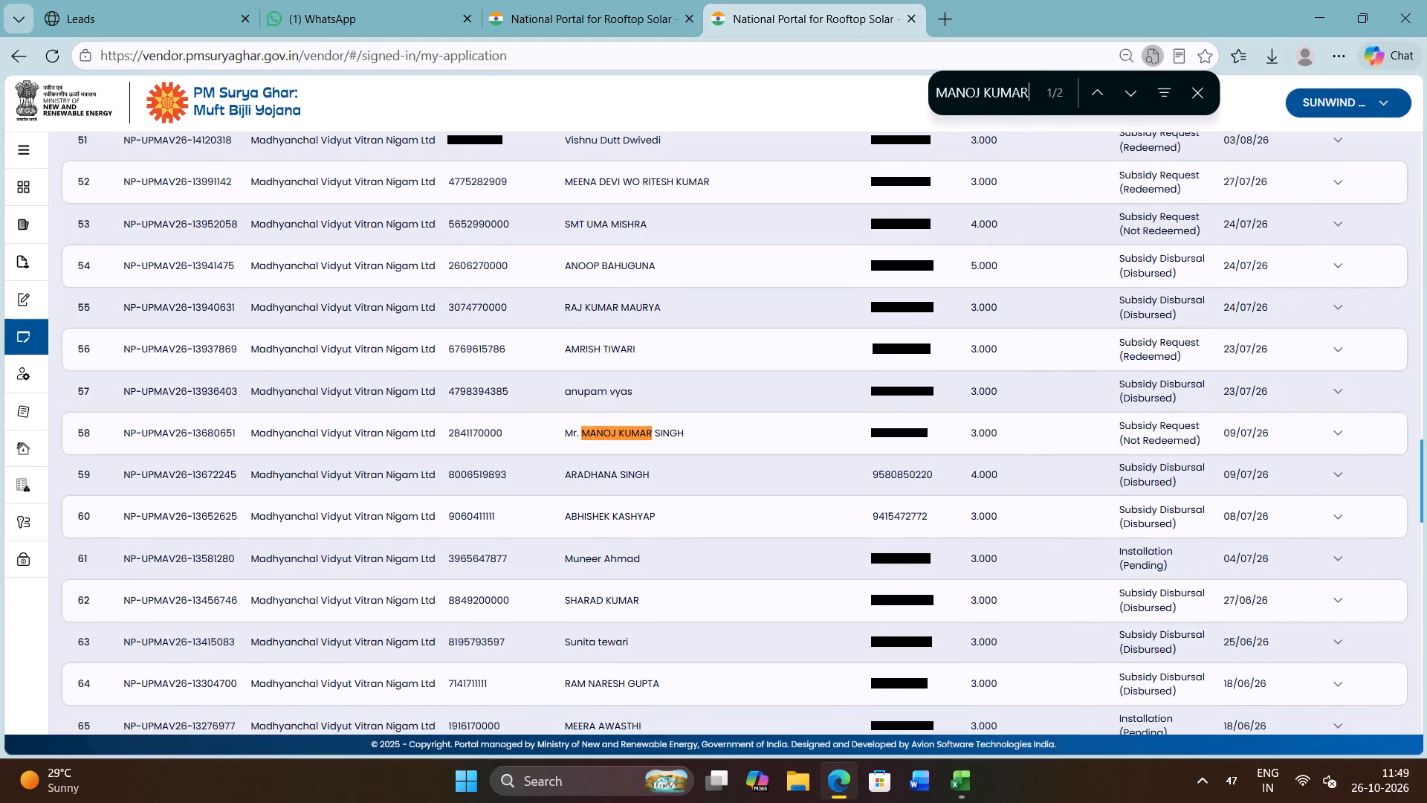
{"action": "left_click_drag", "start_coordinate": [873, 428], "coordinate": [961, 440]}
{"action": "left_click", "coordinate": [1002, 378]}
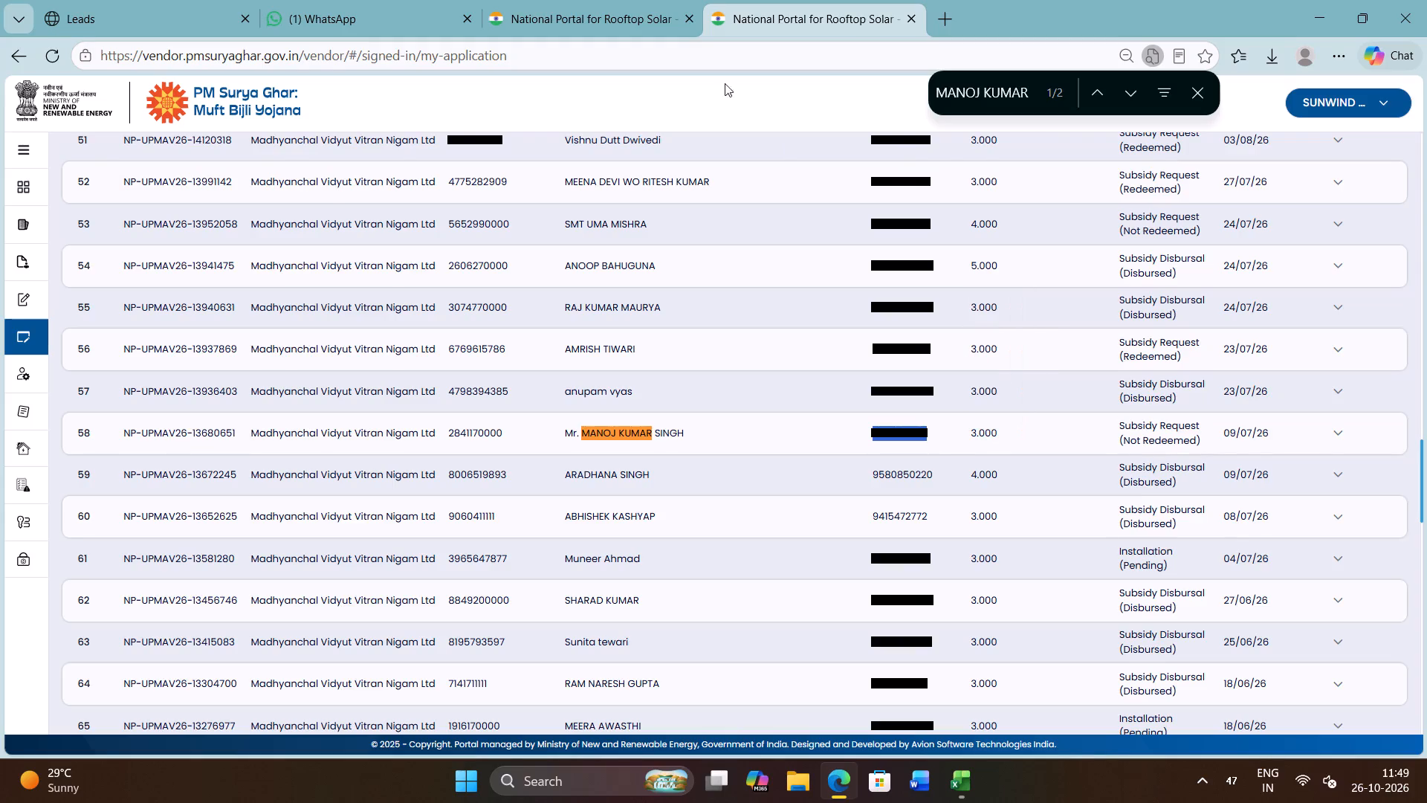
Open the Consumer Login from the portal's home page and close the vendor portal tab.
{"action": "left_click", "coordinate": [638, 2]}
{"action": "left_click_drag", "start_coordinate": [1367, 138], "coordinate": [1350, 155]}
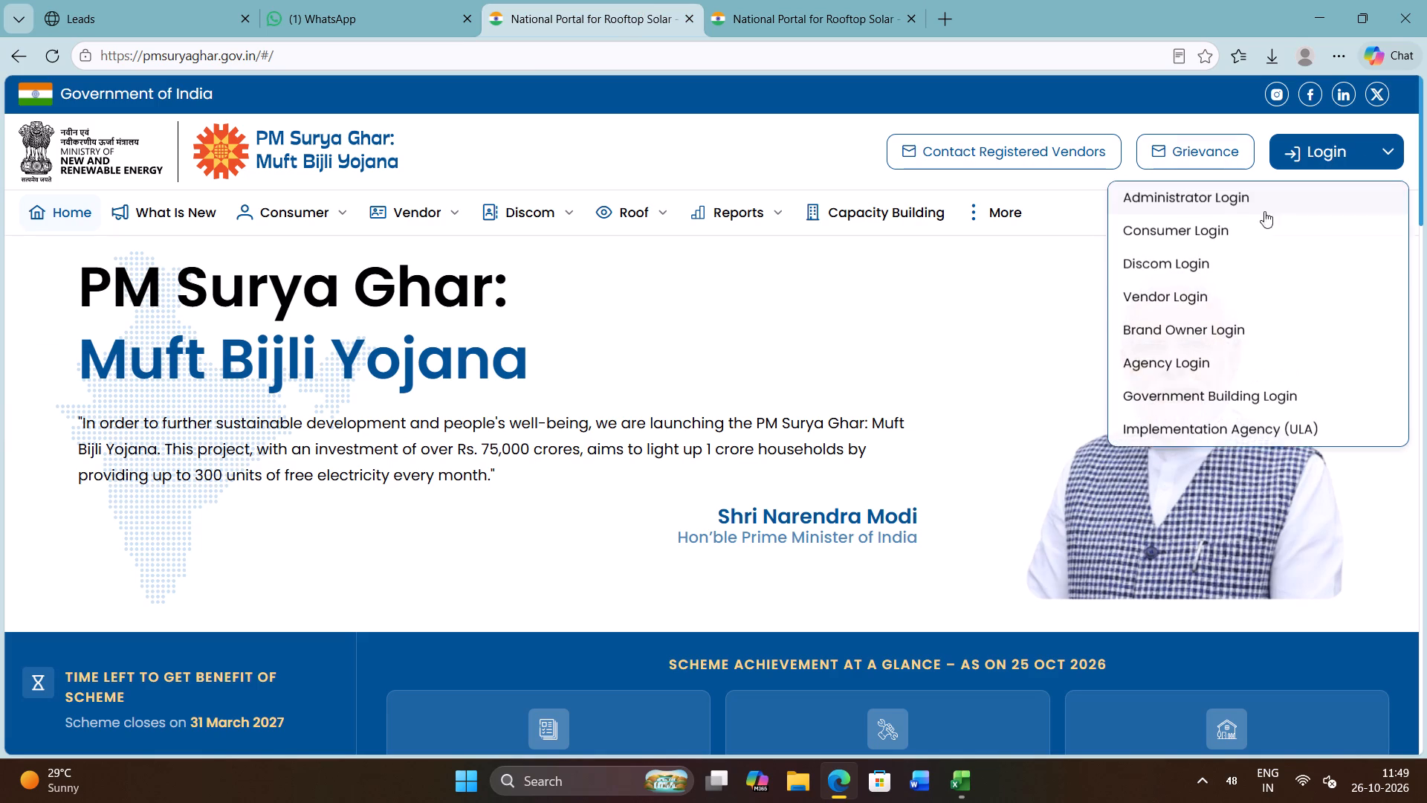
{"action": "left_click", "coordinate": [1194, 227]}
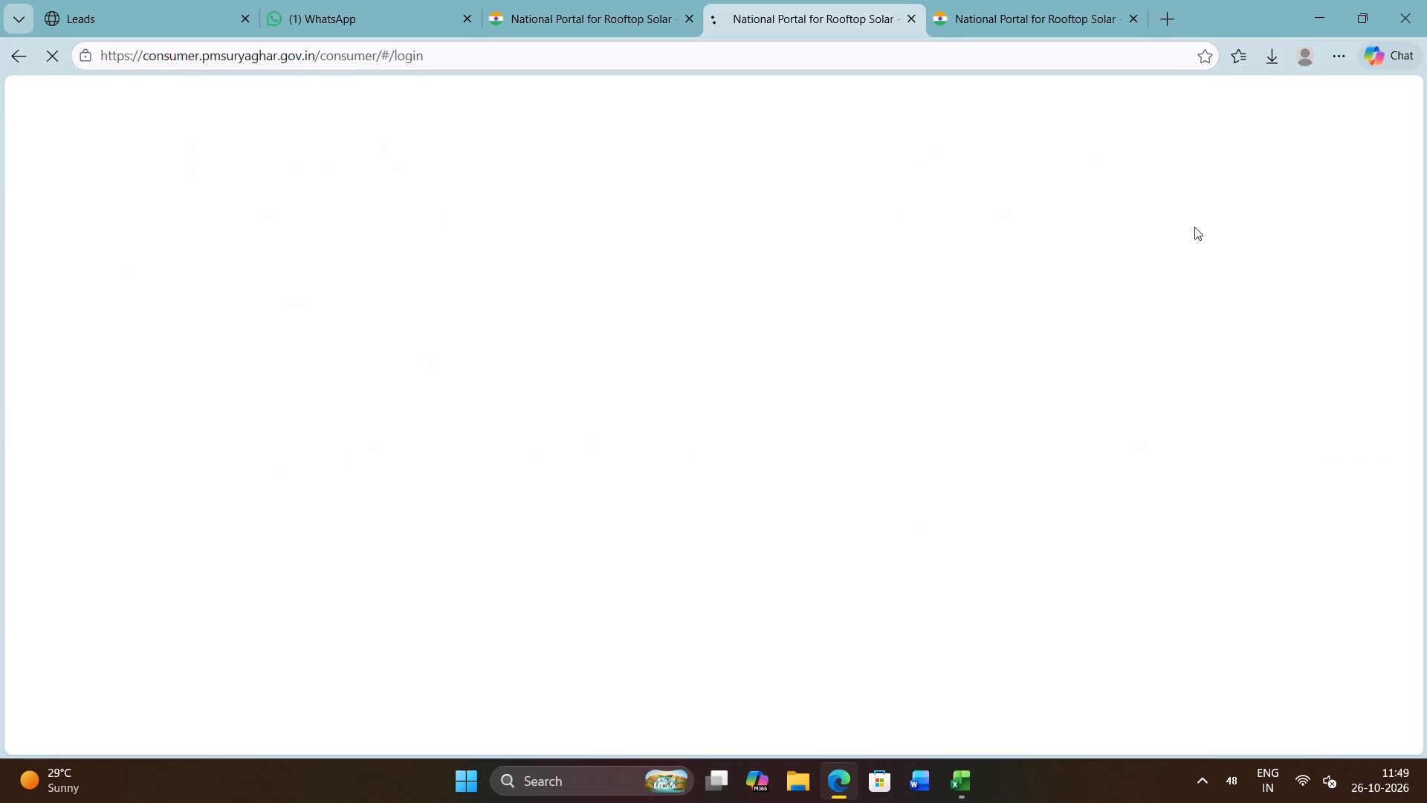
{"action": "left_click", "coordinate": [1133, 16]}
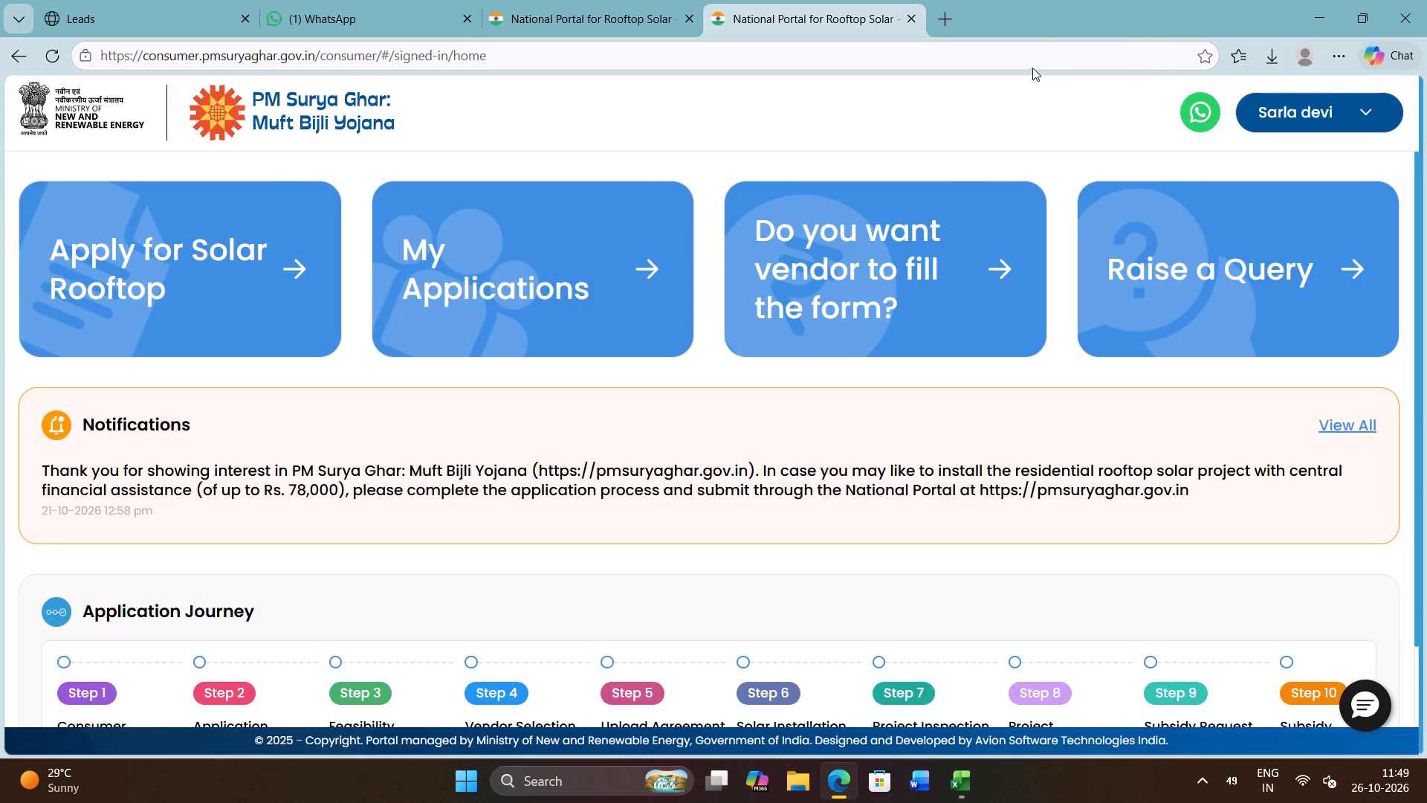
Open the account options of the consumer currently signed in to the consumer portal.
{"action": "left_click", "coordinate": [1317, 114]}
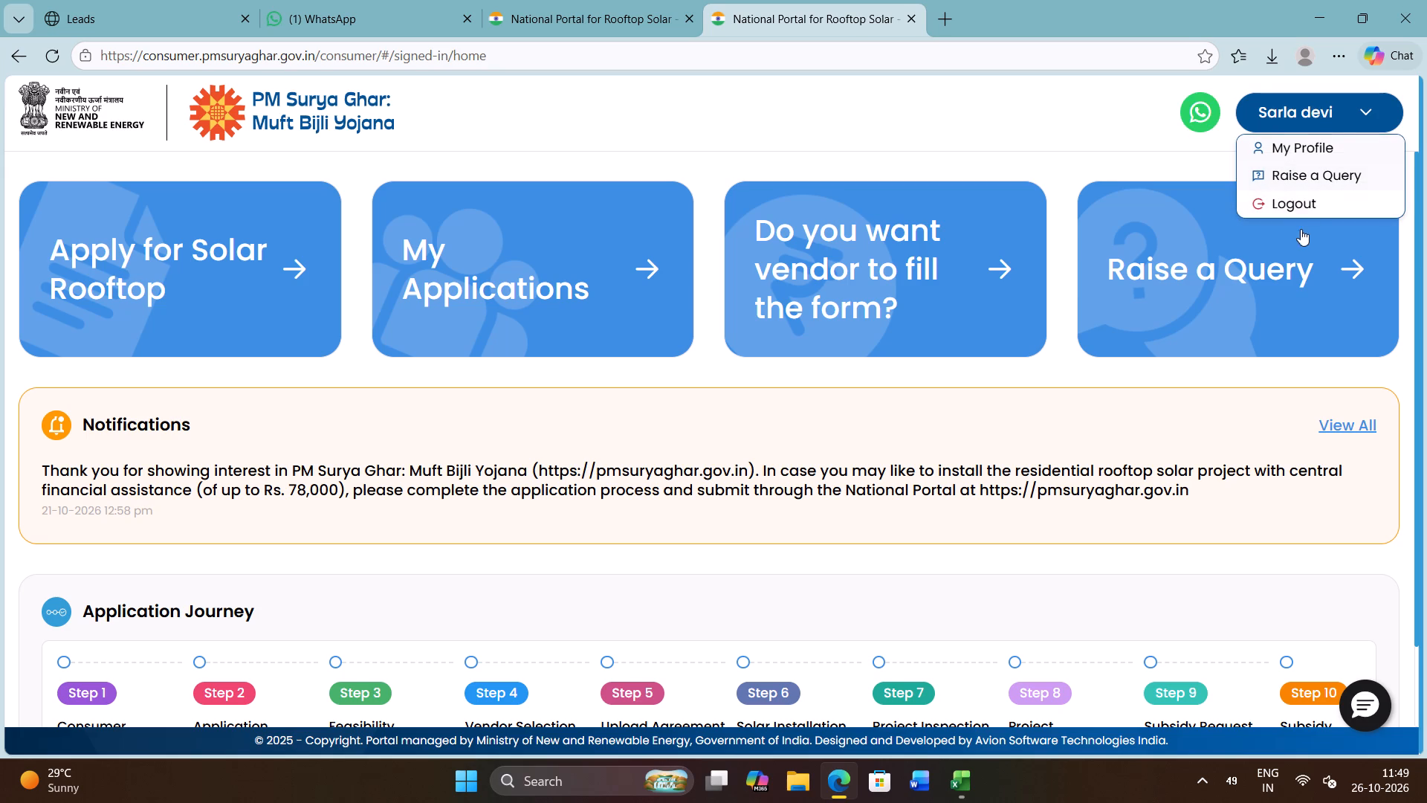